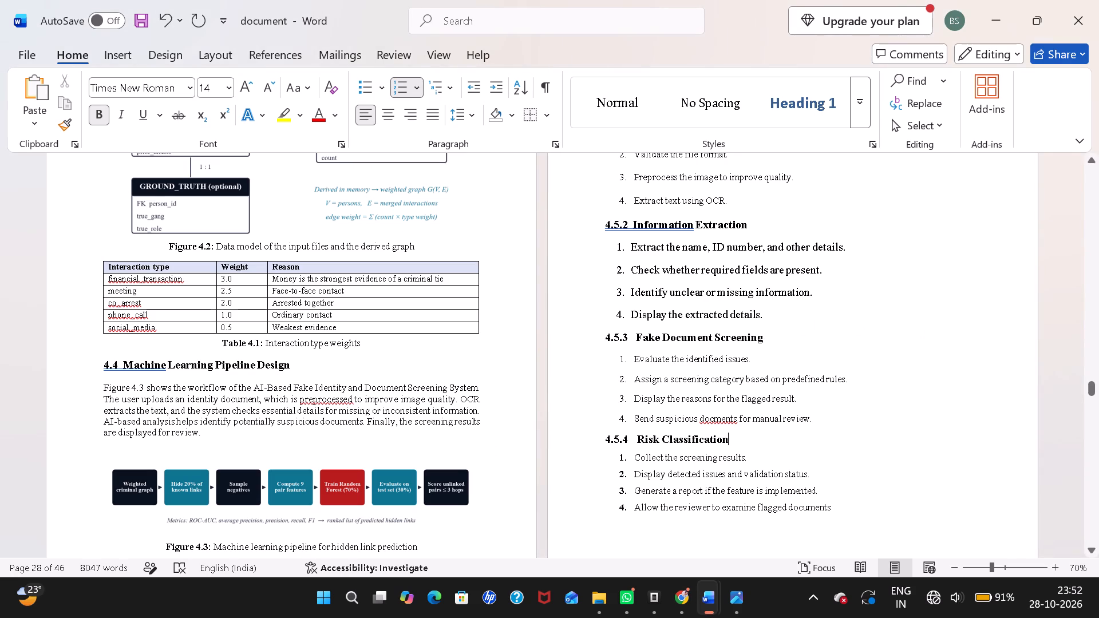
left_click_drag(632, 359, 811, 421)
key("BackSpace")
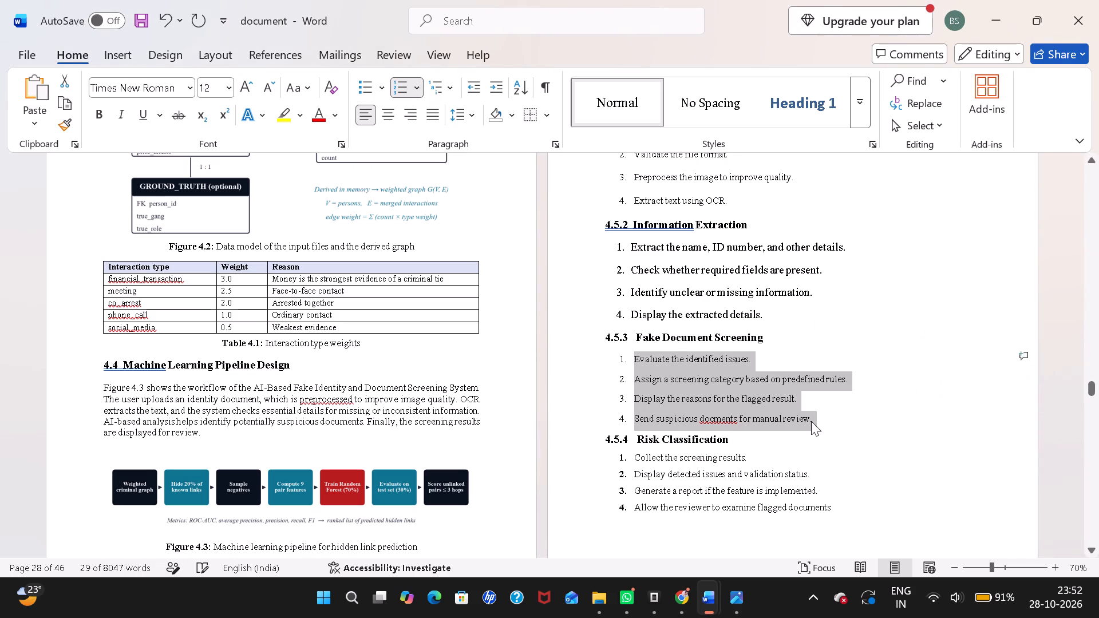
key("ctrl+v")
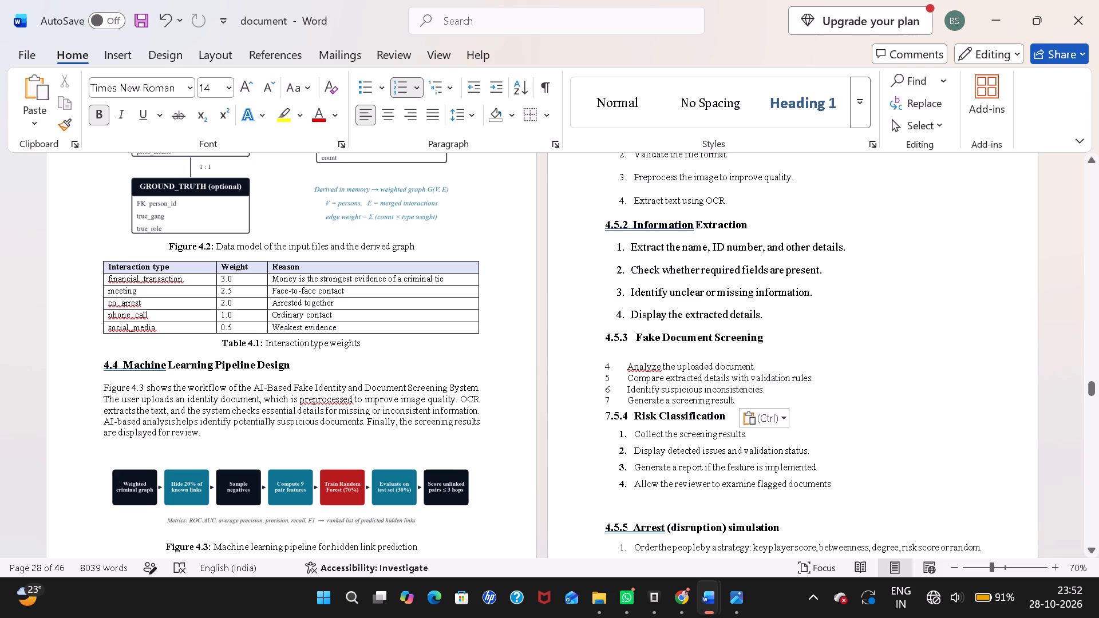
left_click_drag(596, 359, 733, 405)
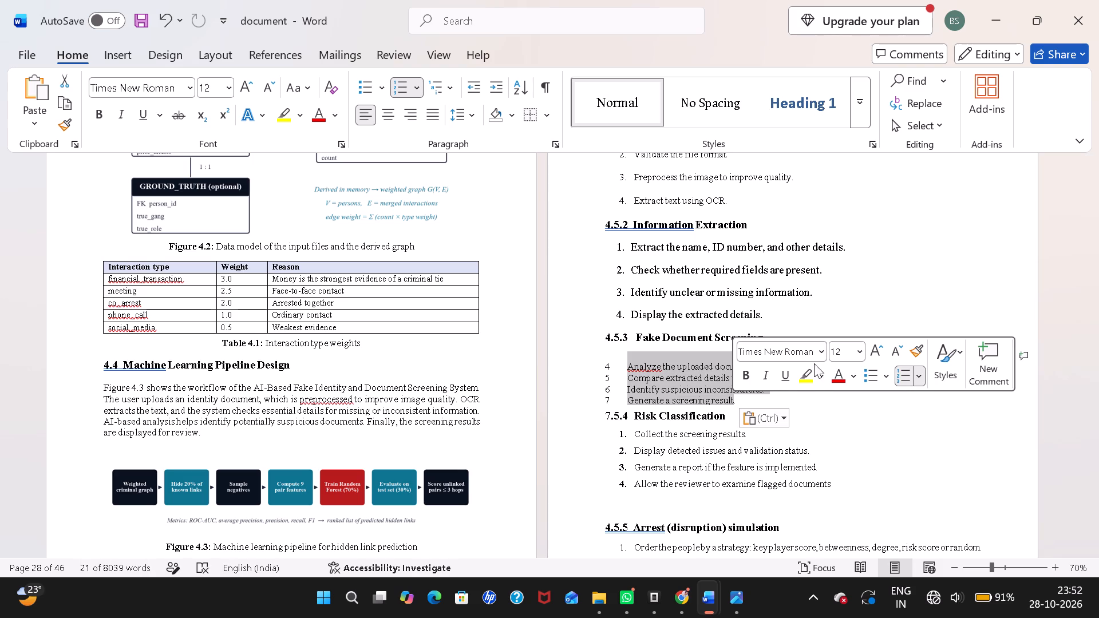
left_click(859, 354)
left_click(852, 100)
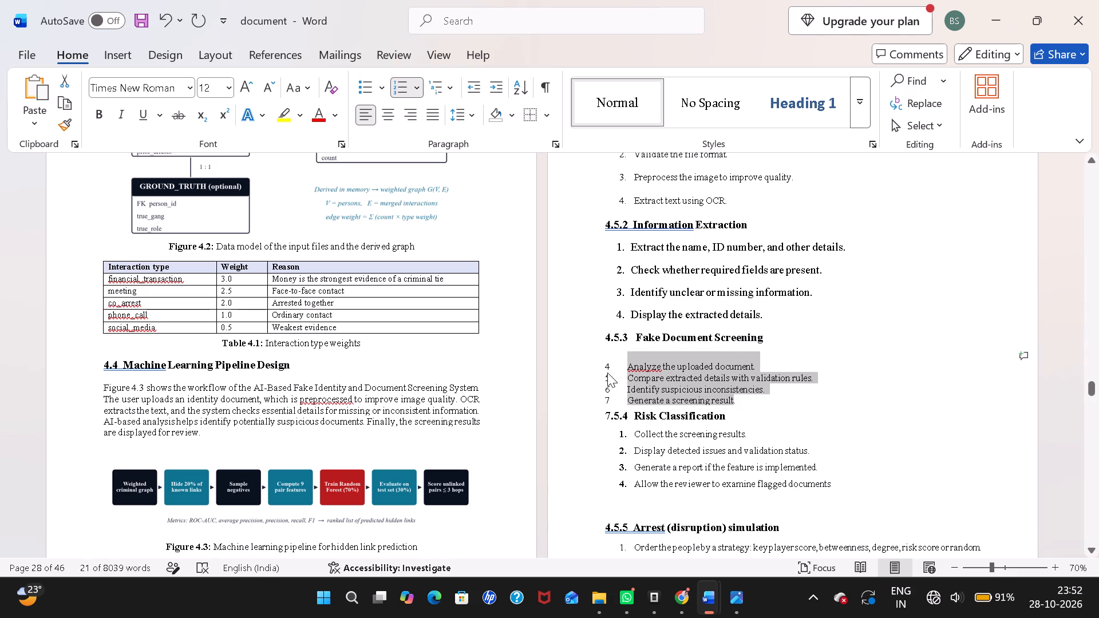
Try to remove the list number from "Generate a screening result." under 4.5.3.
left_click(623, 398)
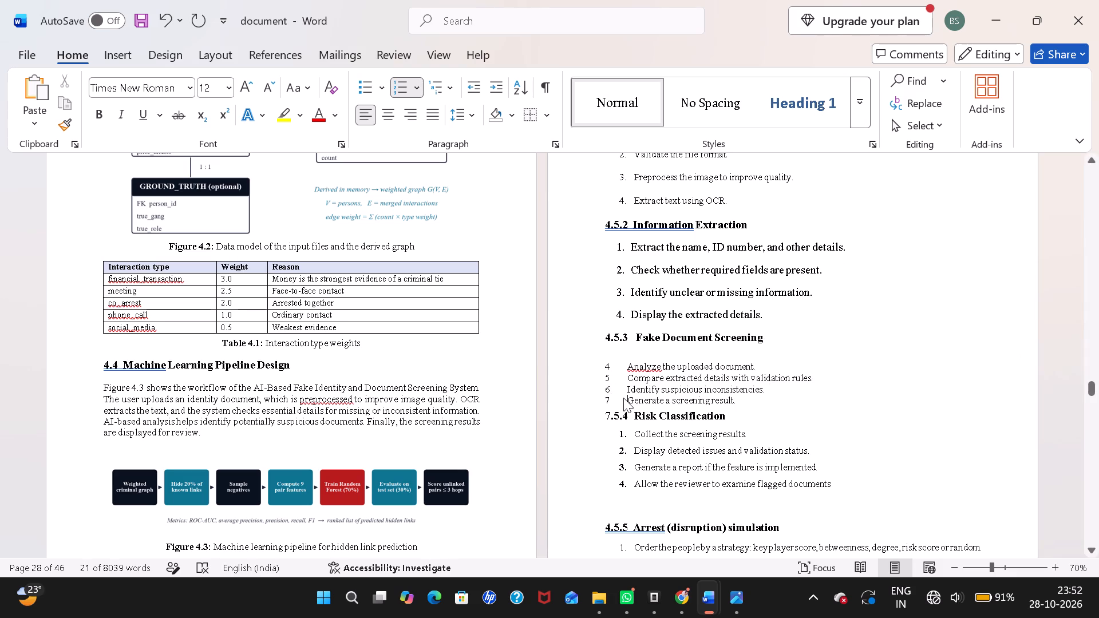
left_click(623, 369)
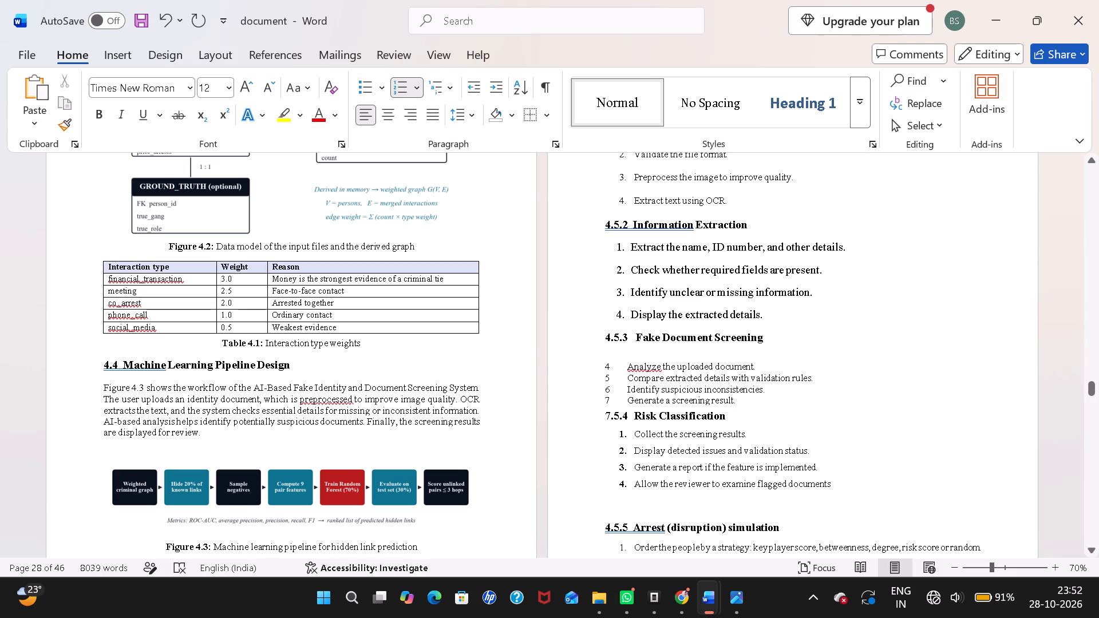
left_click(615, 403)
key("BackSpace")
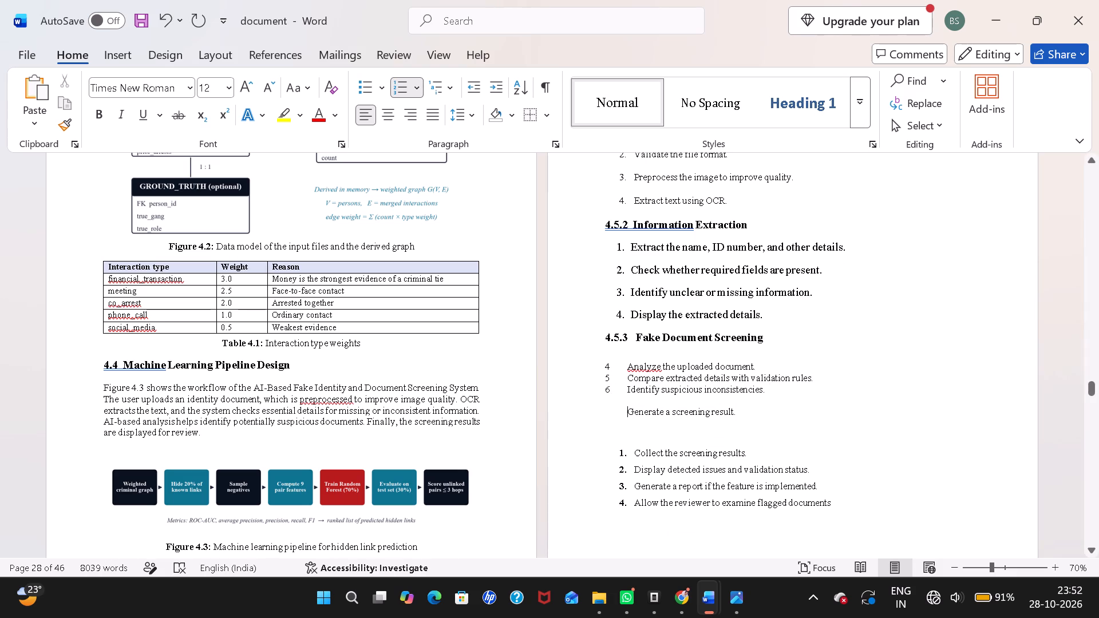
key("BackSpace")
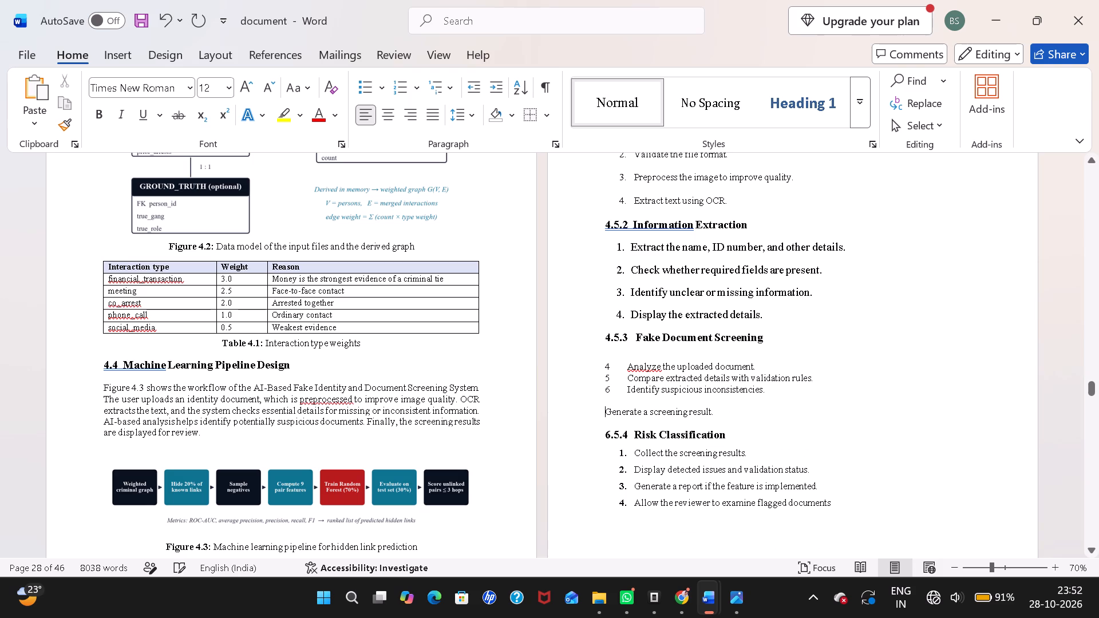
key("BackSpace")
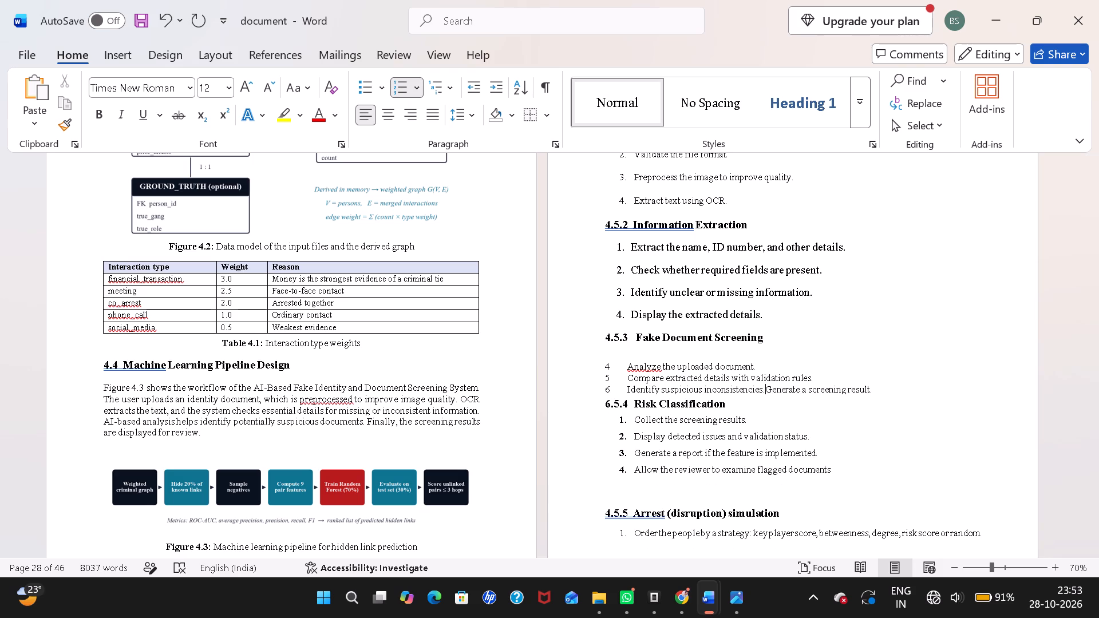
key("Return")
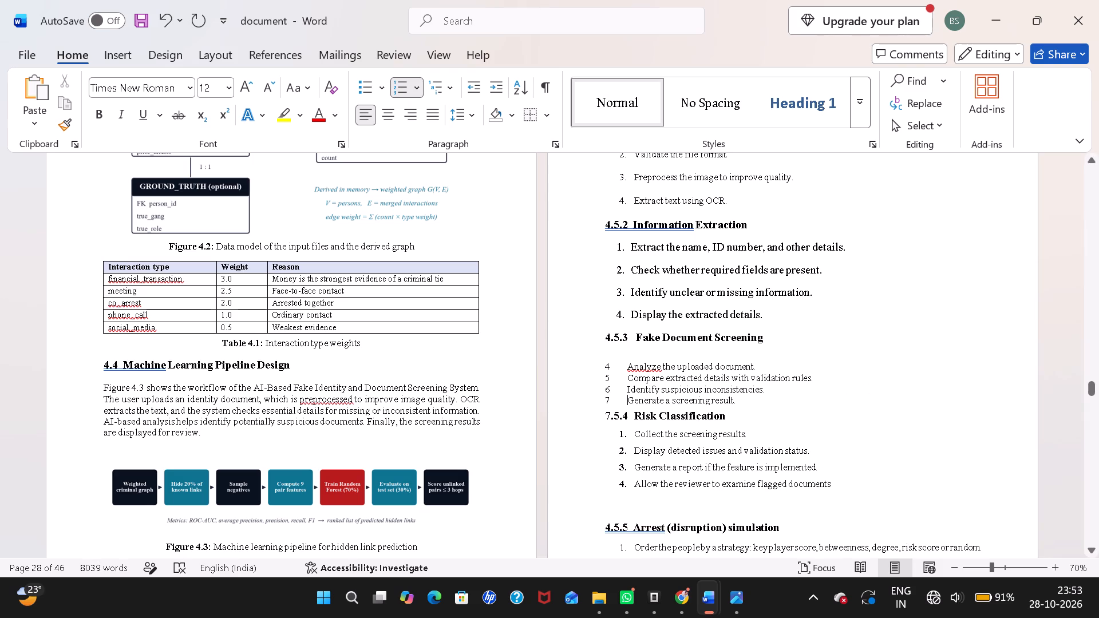
Remove the automatic list numbers from all four pasted items under 4.5.3 Fake Document Screening, keeping each on its own line.
left_click(612, 375)
key("BackSpace")
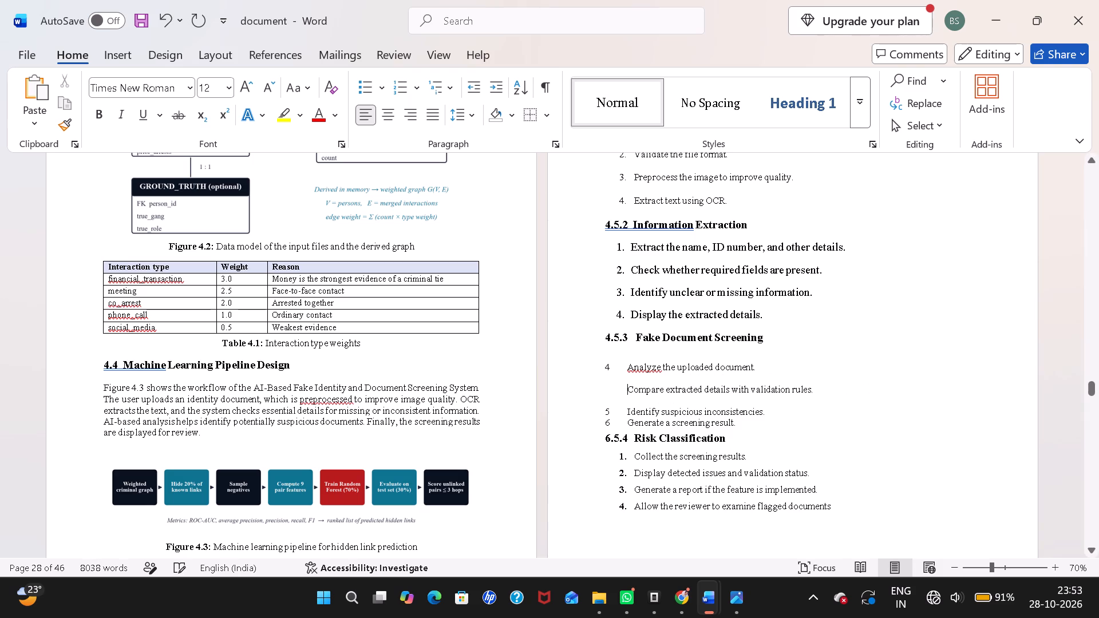
left_click(614, 364)
key("BackSpace")
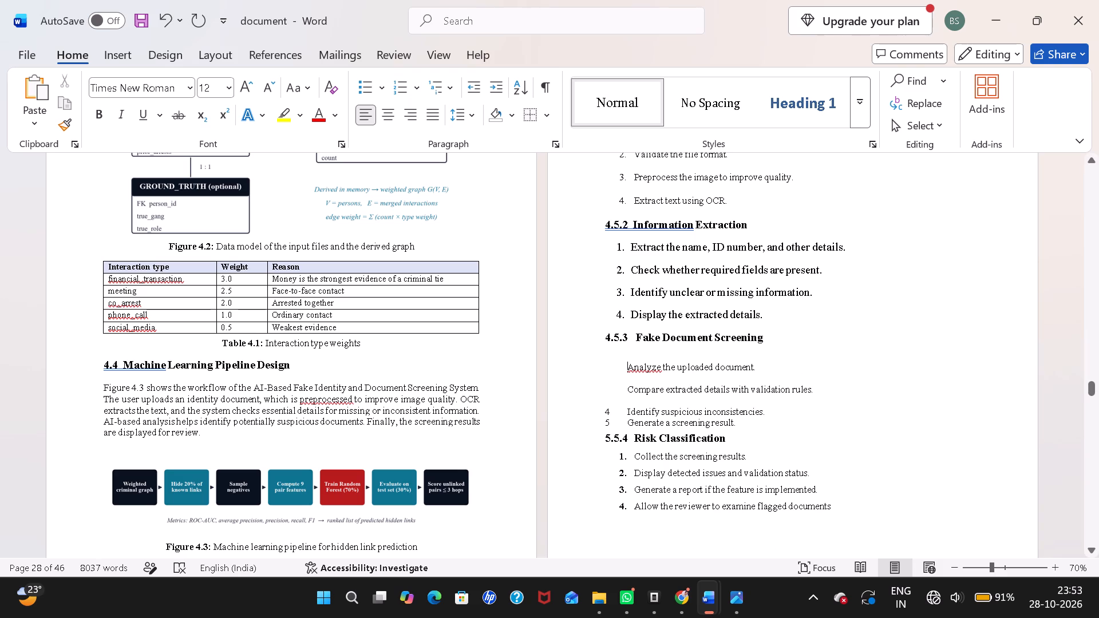
left_click(612, 428)
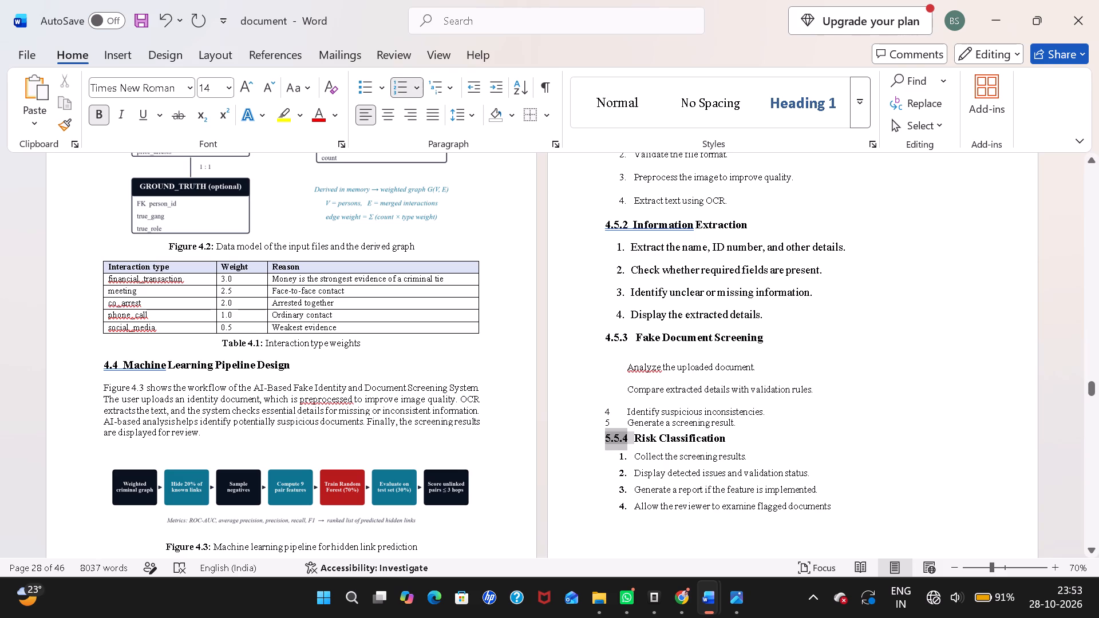
left_click(626, 408)
key("BackSpace")
left_click(623, 439)
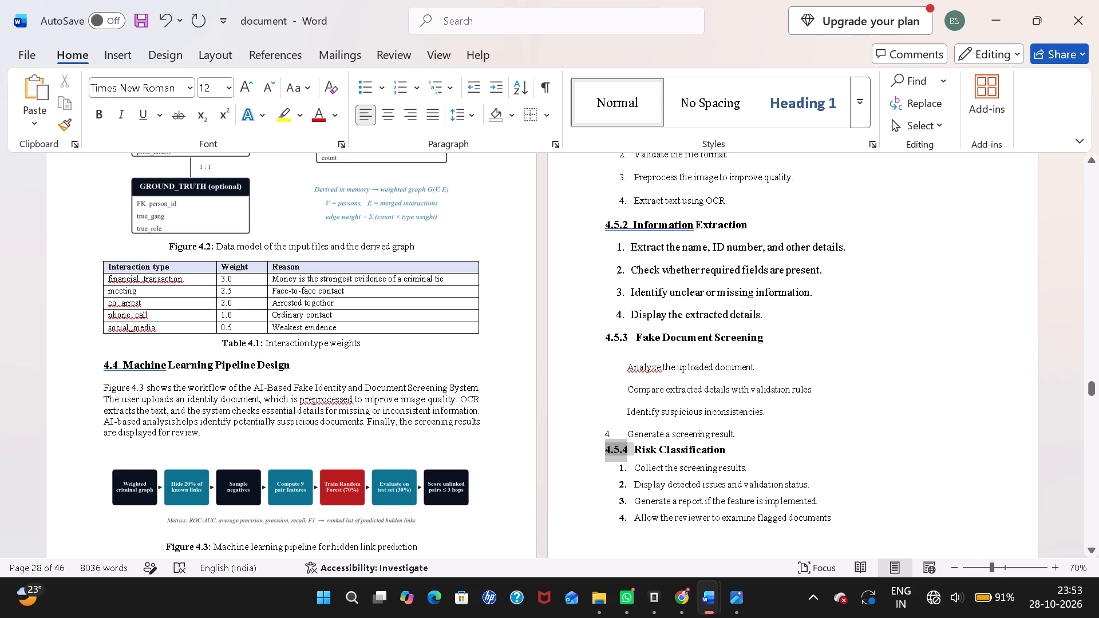
left_click(623, 426)
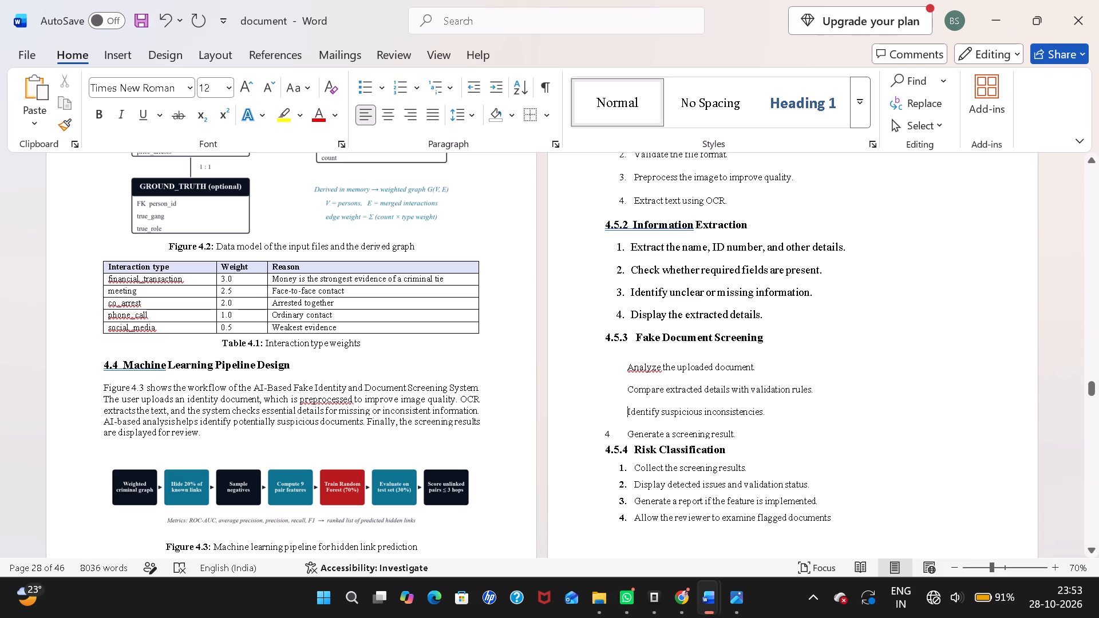
left_click(613, 431)
key("BackSpace")
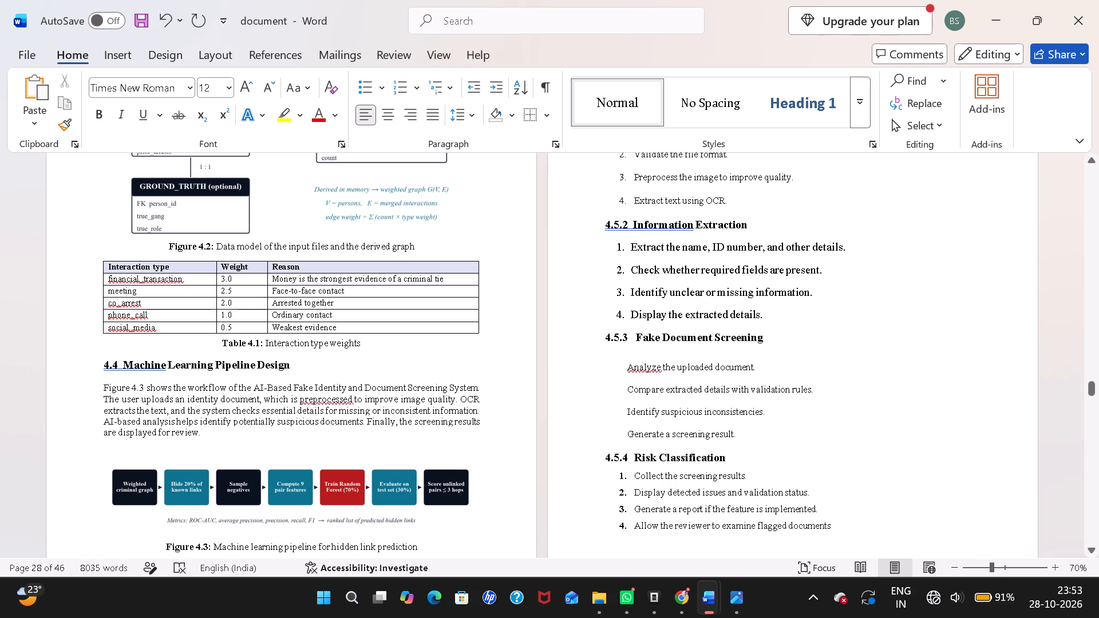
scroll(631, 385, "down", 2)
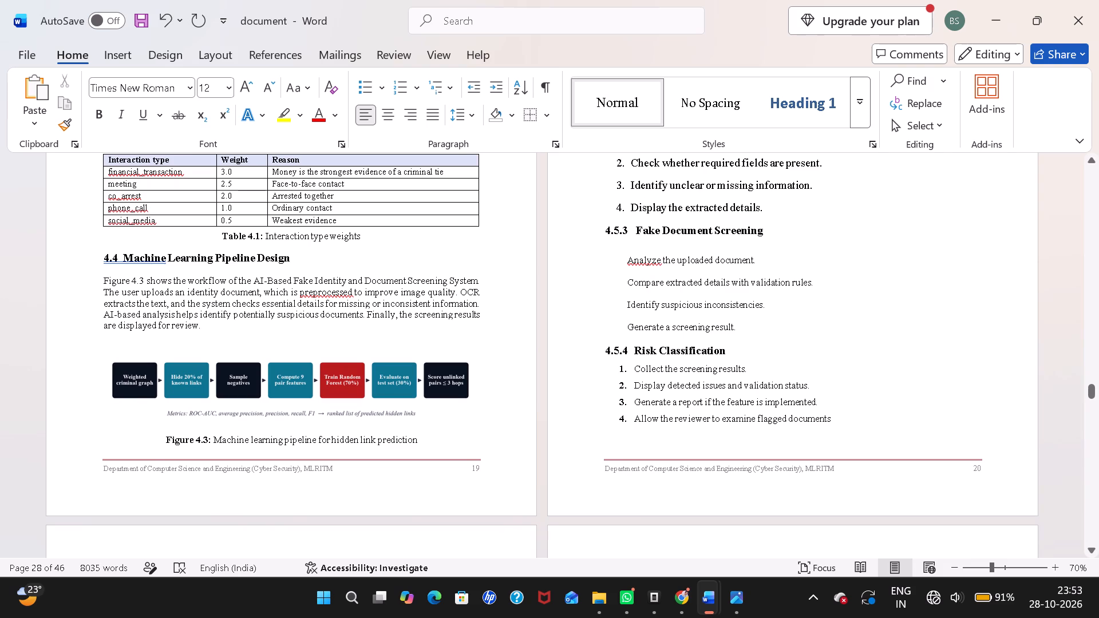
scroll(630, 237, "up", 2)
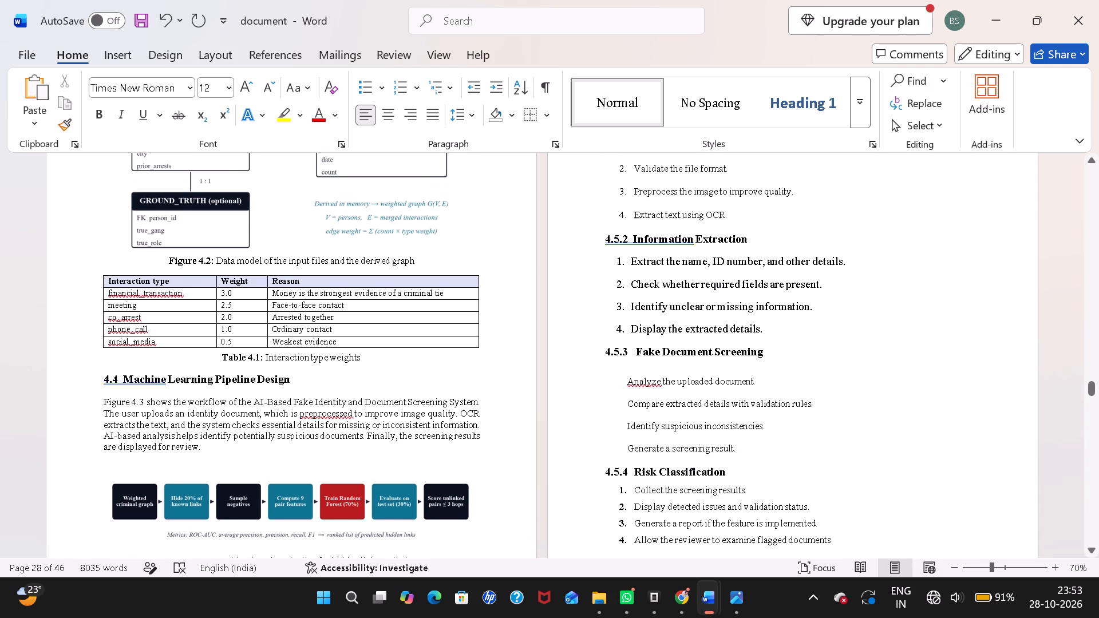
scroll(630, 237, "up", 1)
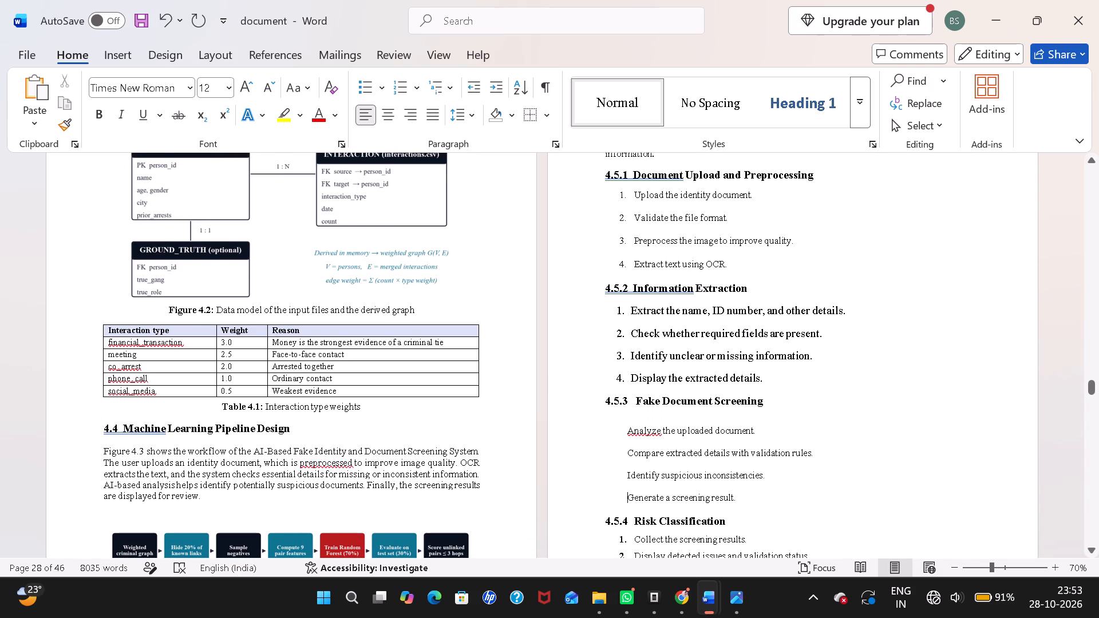
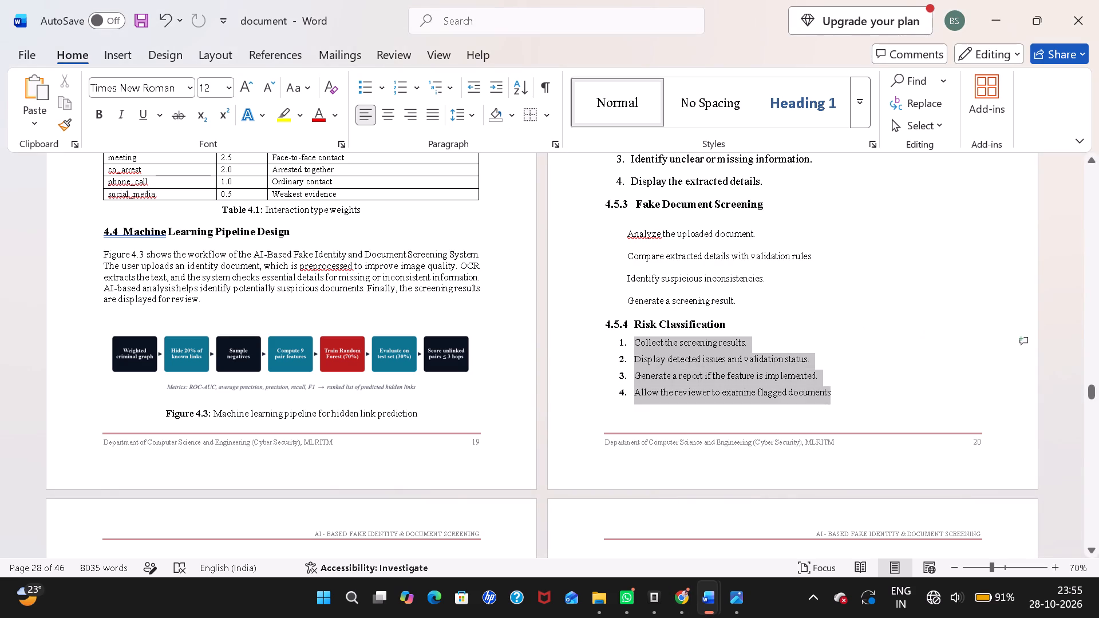
left_click_drag(808, 391, 816, 396)
key("BackSpace")
key("BackSpace")
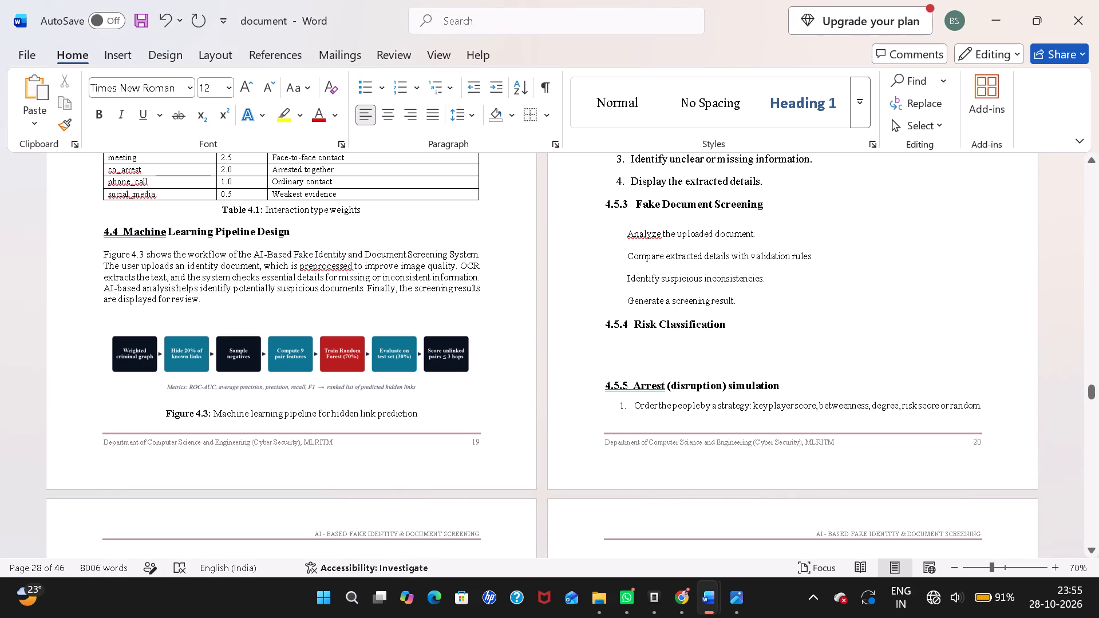
key("ctrl+v")
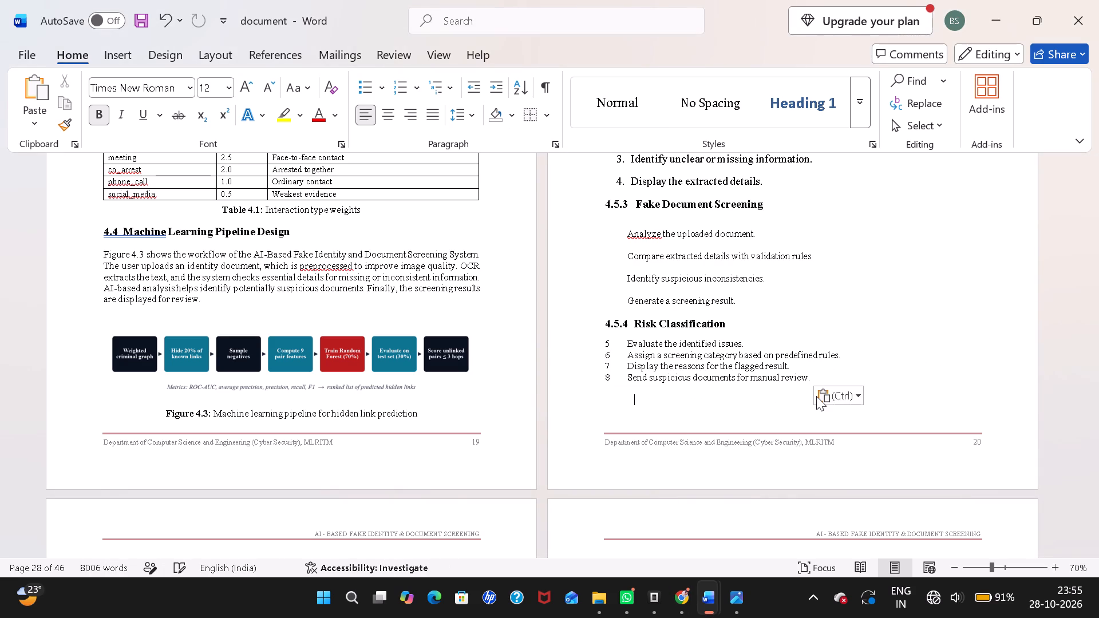
Remove the automatic list numbers from "Send suspicious documents for manual review." and "Display the reasons for the flagged result." under 4.5.4.
left_click(618, 377)
key("BackSpace")
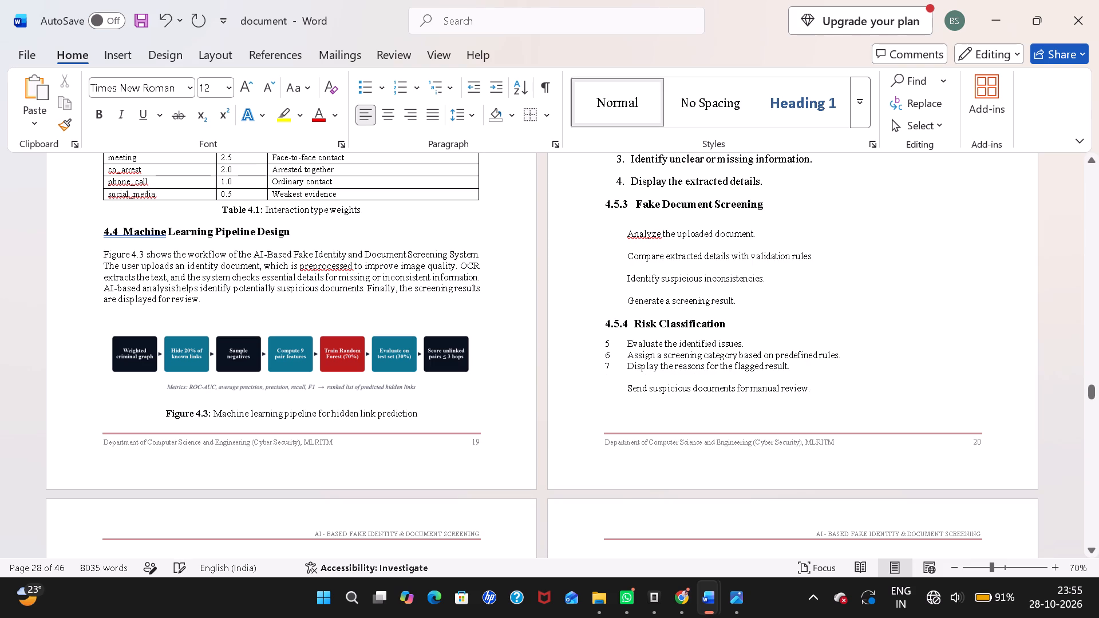
key("Up")
key("BackSpace")
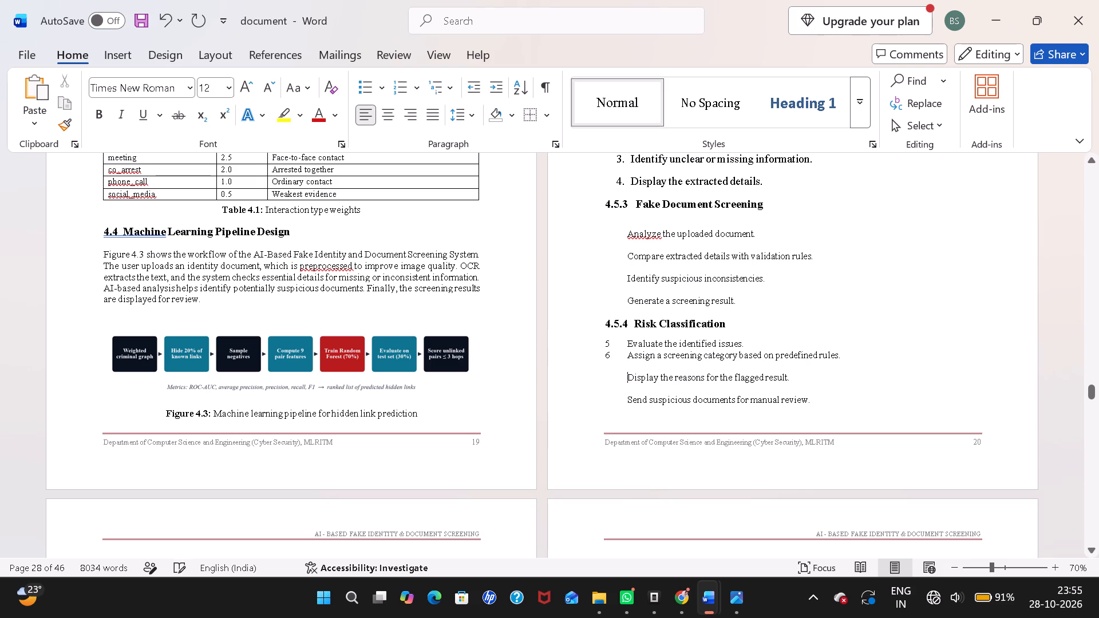
Rework "Display the reasons for the flagged result." into its own unnumbered line, indented with spaces to align with the item below.
key("BackSpace")
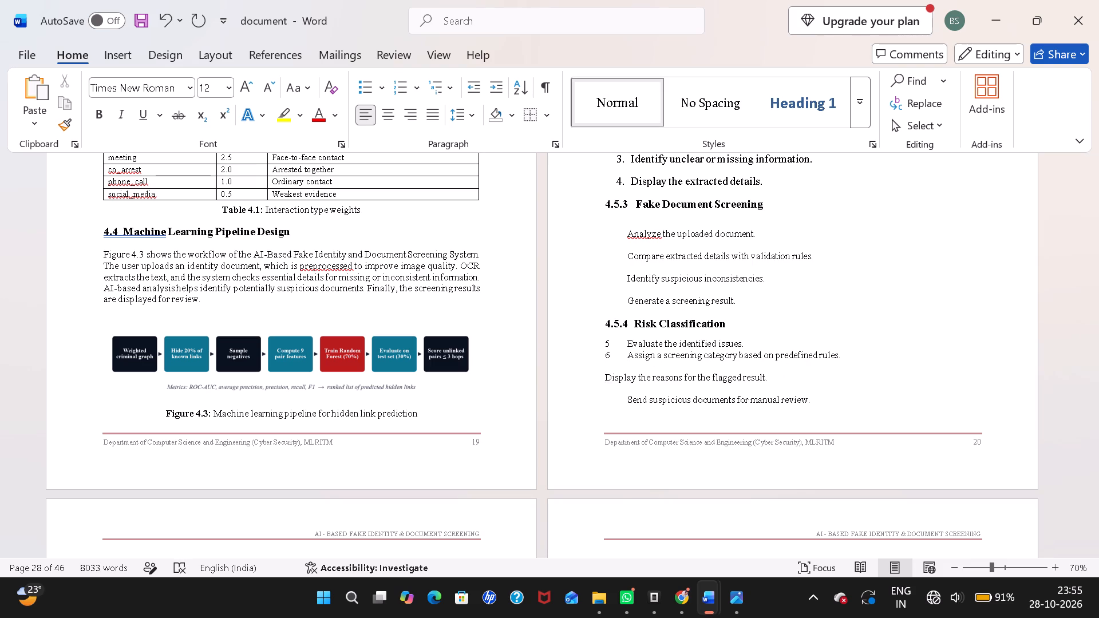
key("BackSpace")
key("BackSpace")
key("Return")
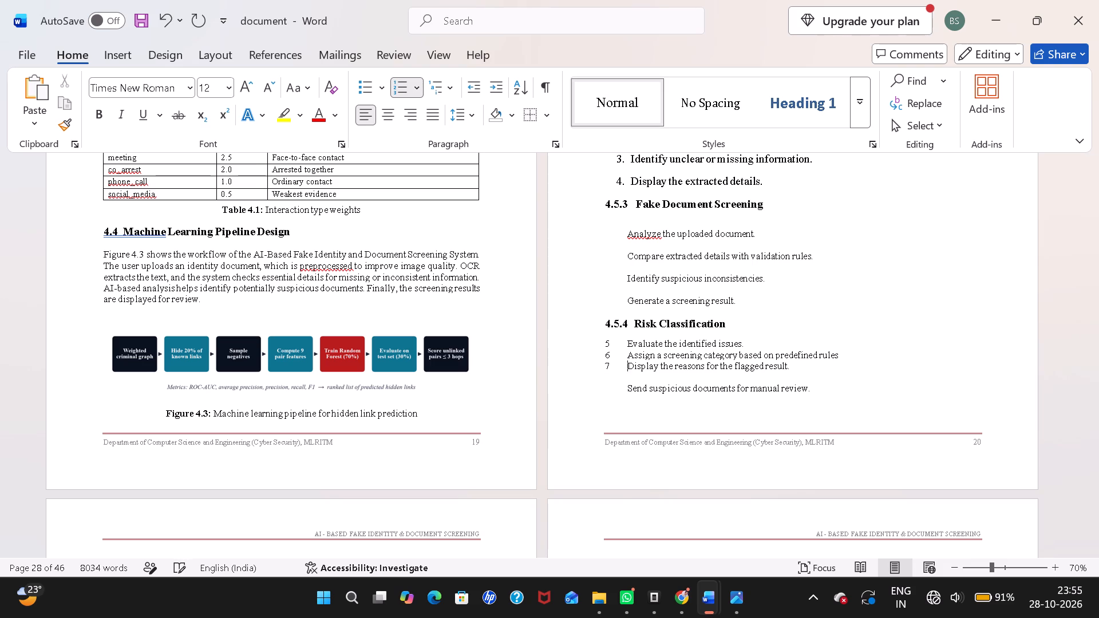
key("Left")
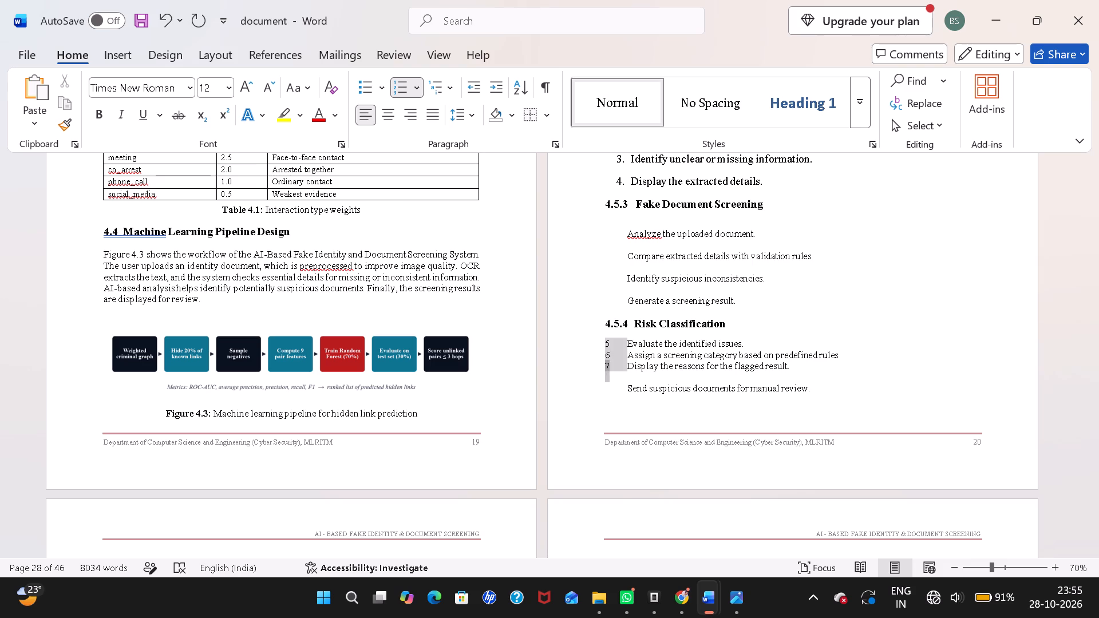
key("BackSpace")
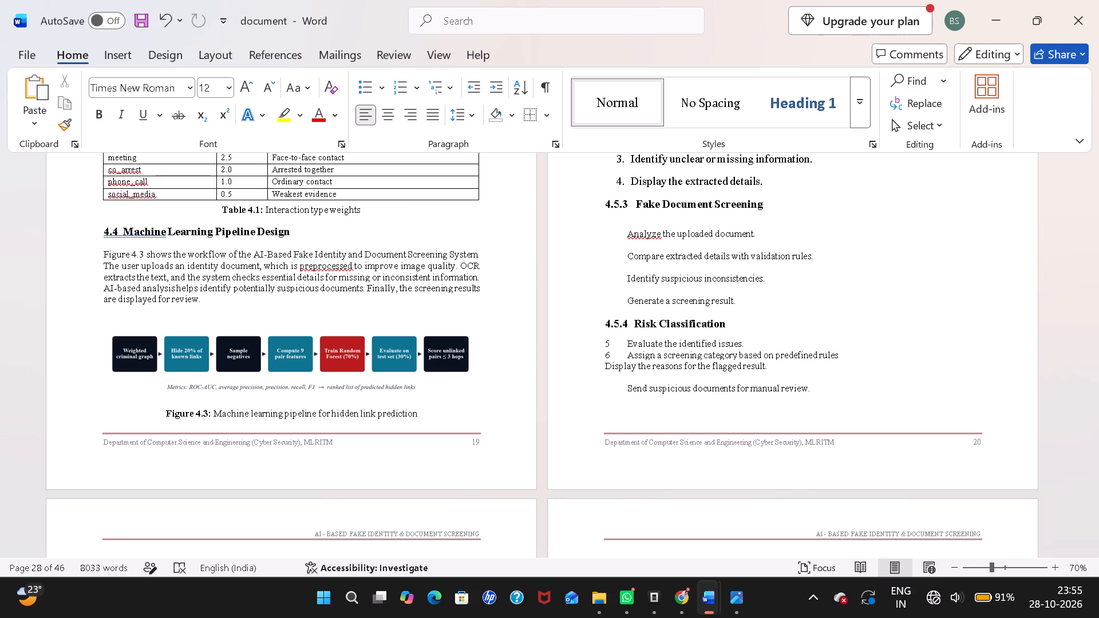
key("Return")
key("space")
key("space")
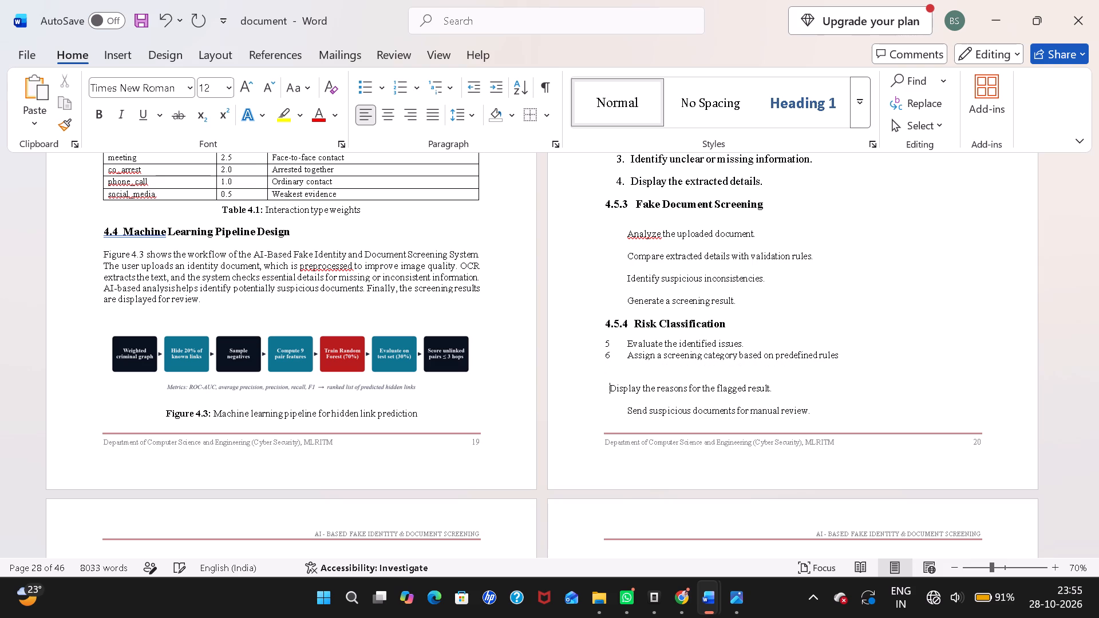
key("space")
key("space")
key("space")
key("space")
key("space")
key("space")
key("space")
Remove the list numbers from "Assign a screening category based on predefined rules" and "Evaluate the identified issues." under 4.5.4, keeping separate lines.
key("Up")
key("Up")
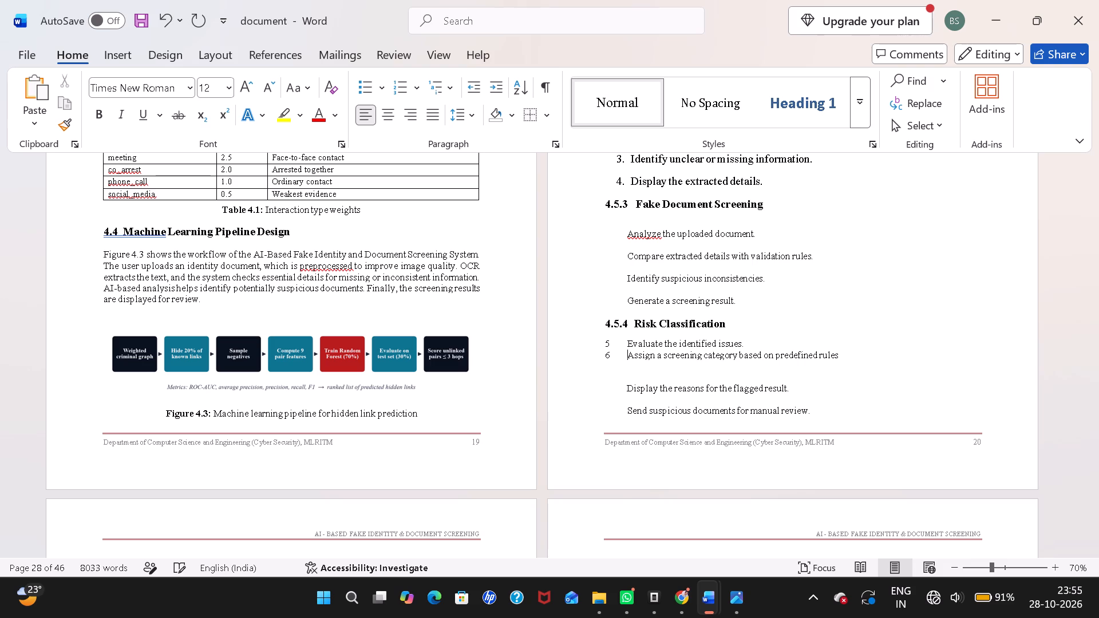
key("BackSpace")
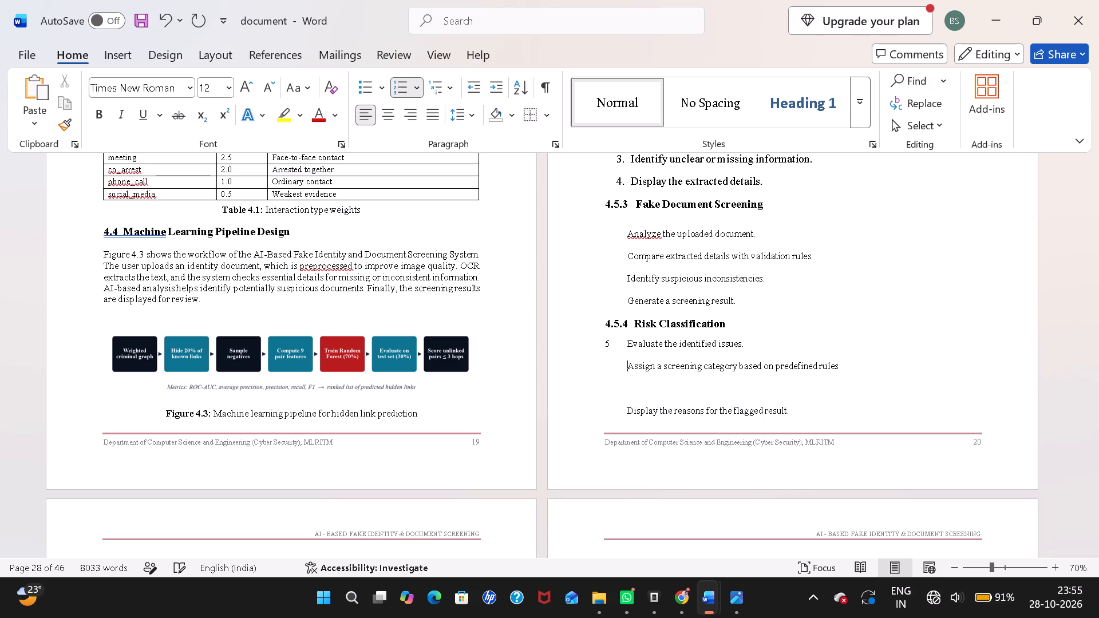
key("BackSpace")
key("BackSpace")
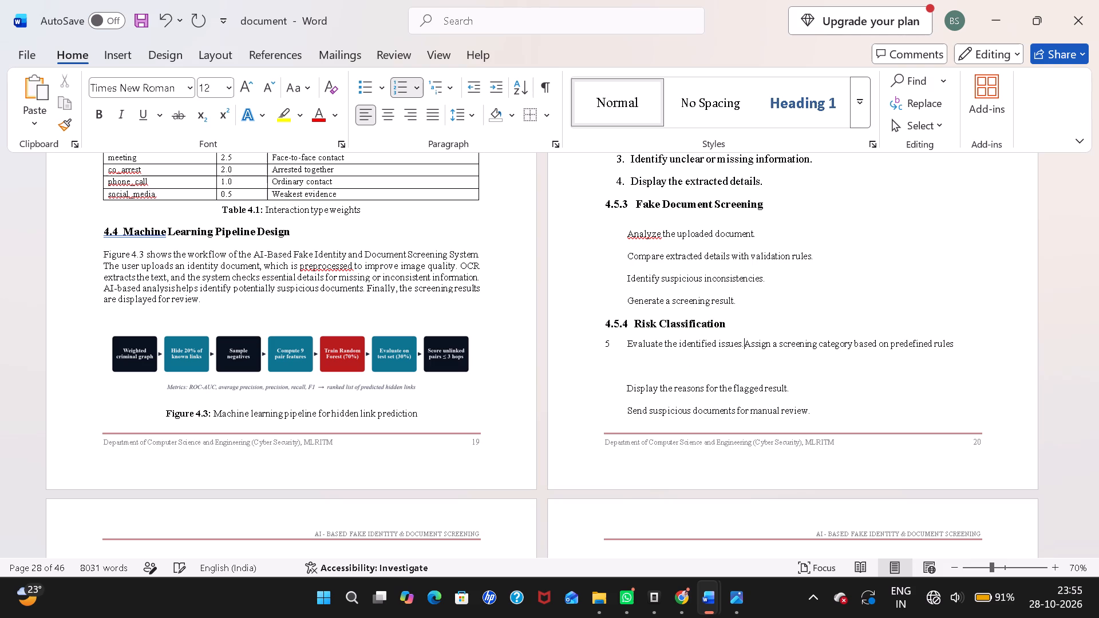
key("Return")
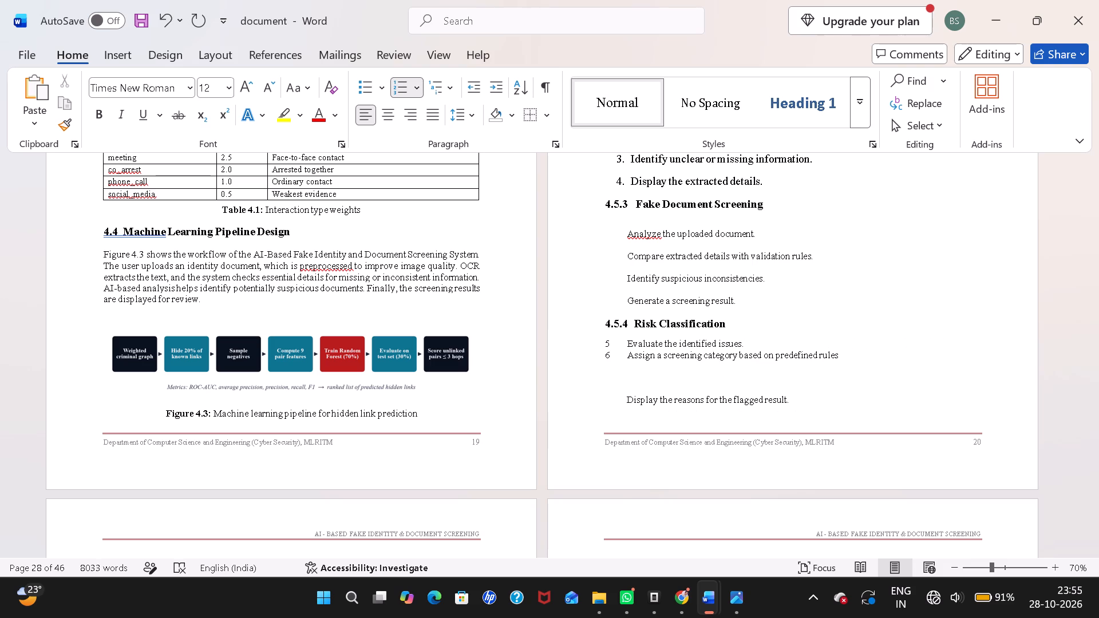
key("BackSpace")
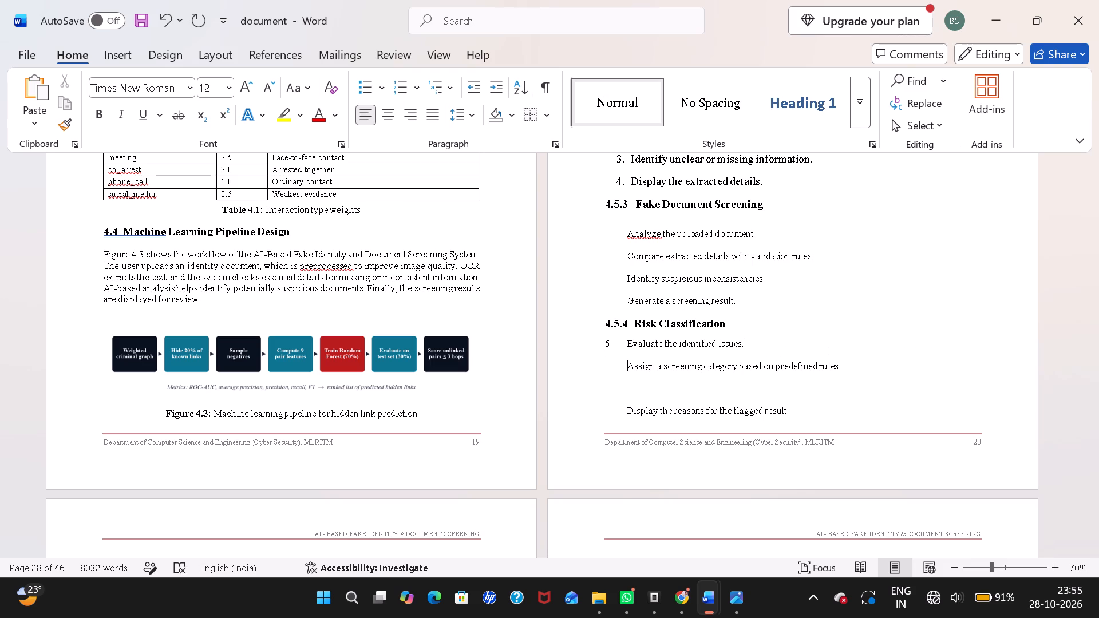
key("Up")
key("BackSpace")
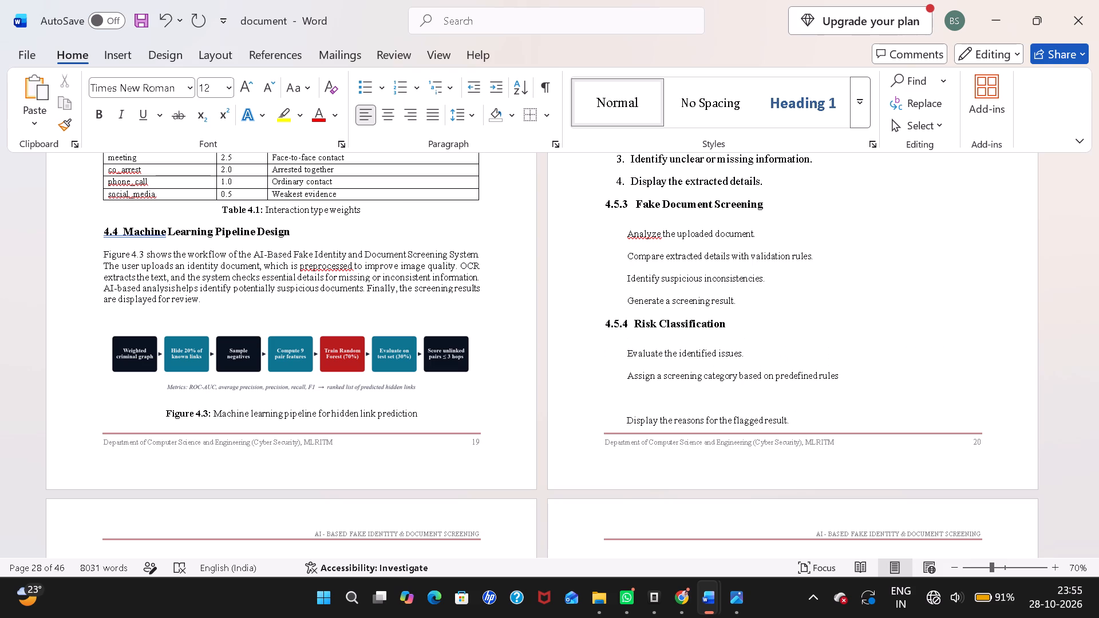
Delete the blank line above "Display the reasons for the flagged result." and re-indent that line with spaces to match its neighbours.
key("Down")
key("Down")
key("Down")
key("BackSpace")
key("BackSpace")
key("BackSpace")
key("BackSpace")
key("BackSpace")
key("BackSpace")
key("BackSpace")
key("BackSpace")
key("BackSpace")
key("BackSpace")
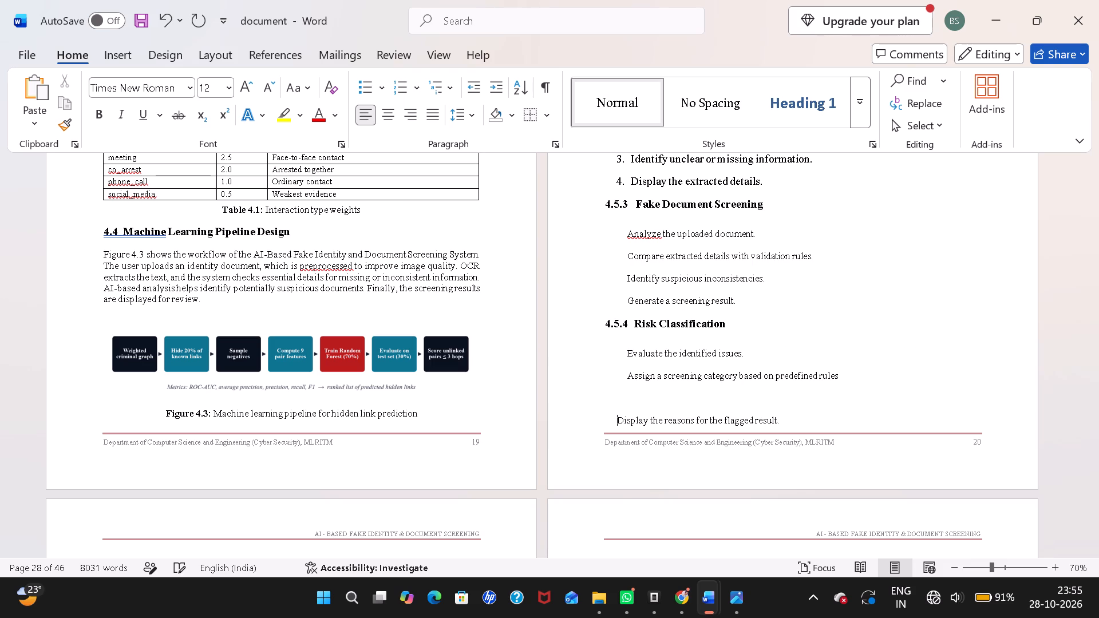
key("space")
key("space")
key("space")
key("space")
key("space")
key("space")
key("space")
key("space")
key("space")
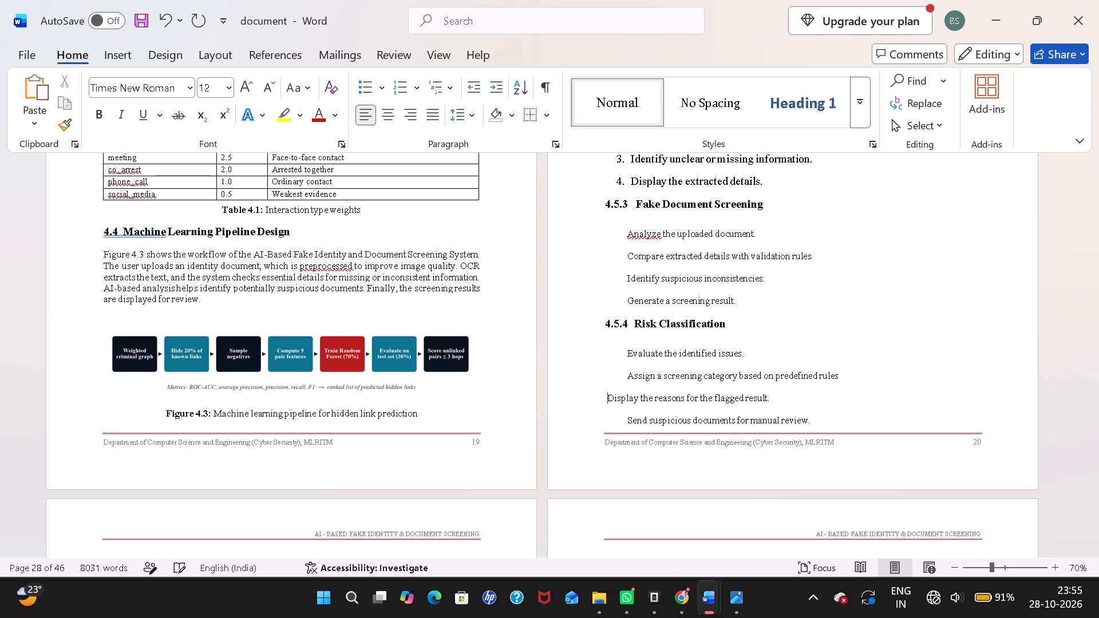
key("space")
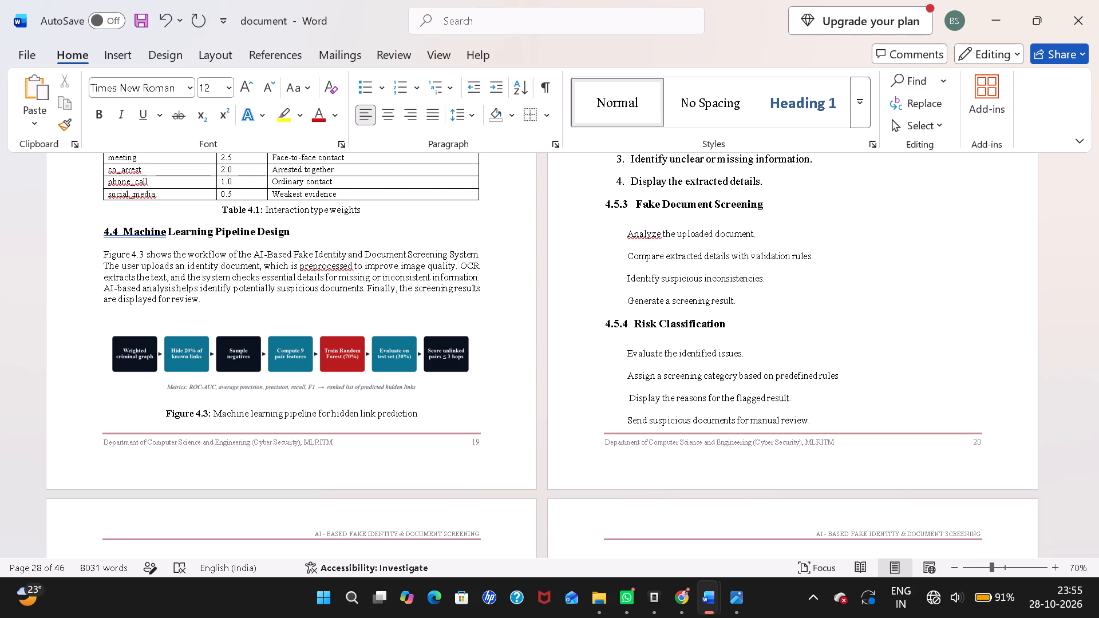
Remove the automatic list numbers from all four items under 4.5.1 Document Upload and Preprocessing.
scroll(618, 377, "down", 1)
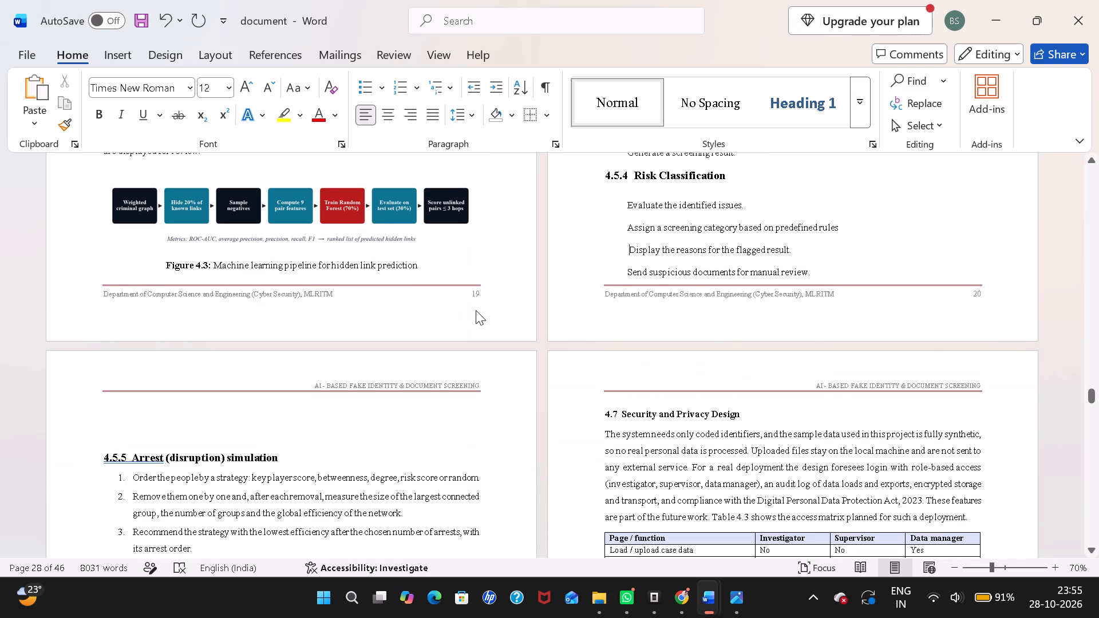
scroll(600, 219, "up", 1)
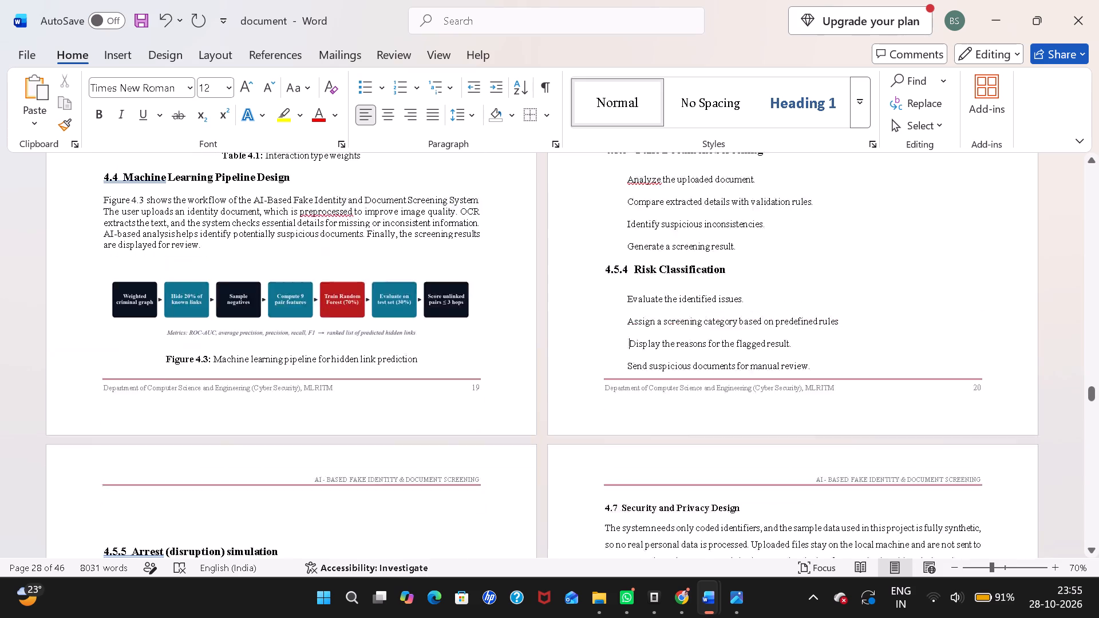
scroll(600, 219, "up", 5)
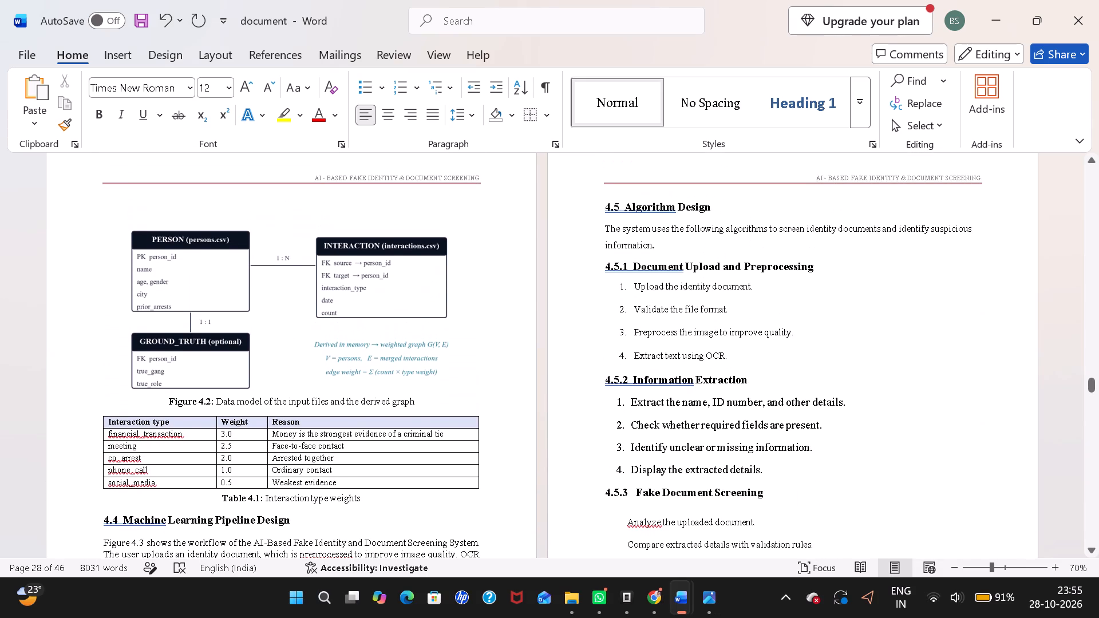
left_click(629, 290)
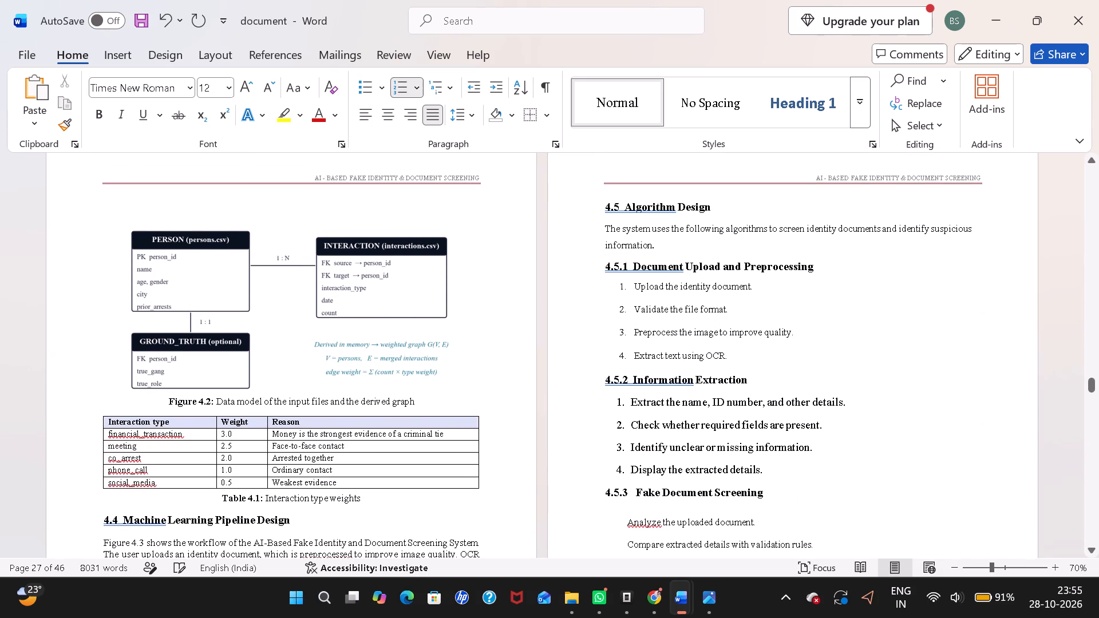
key("BackSpace")
key("Down")
key("BackSpace")
key("Down")
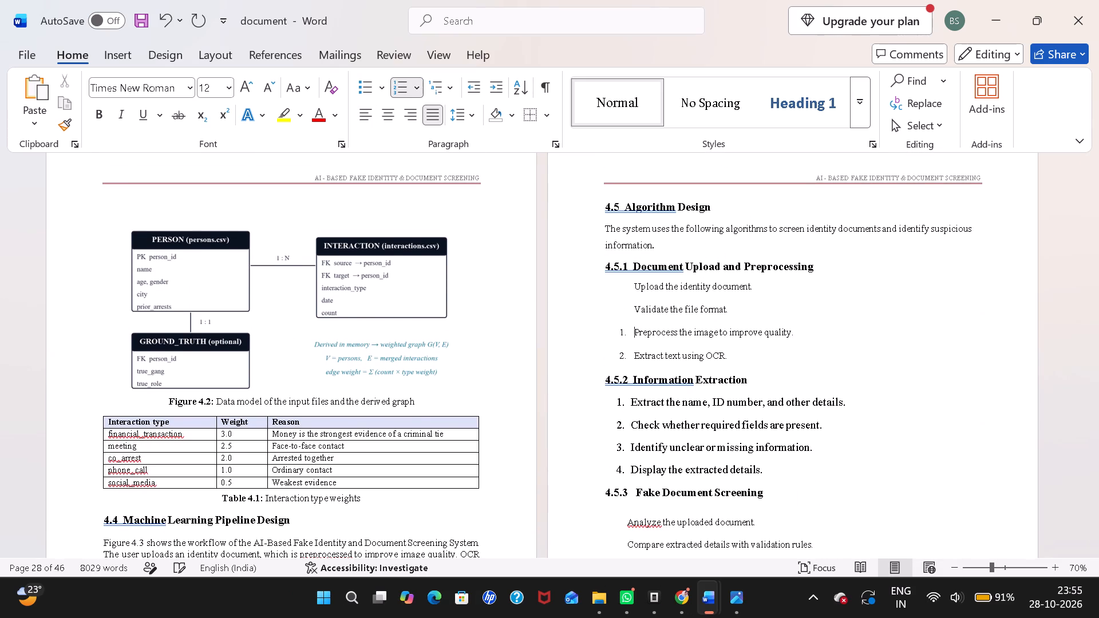
key("BackSpace")
key("Down")
key("BackSpace")
Remove the automatic list numbers from all four items under 4.5.2 Information Extraction, keeping each on its own line.
key("Down")
key("Down")
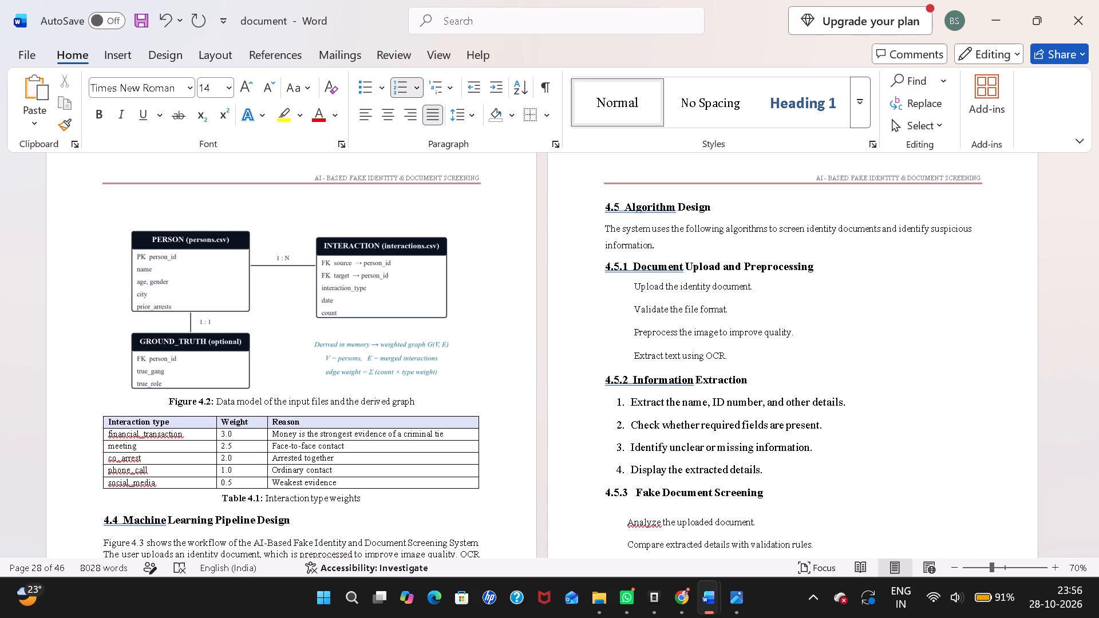
key("Left")
key("BackSpace")
key("Down")
key("BackSpace")
key("Up")
key("Down")
key("Down")
key("BackSpace")
key("Down")
key("BackSpace")
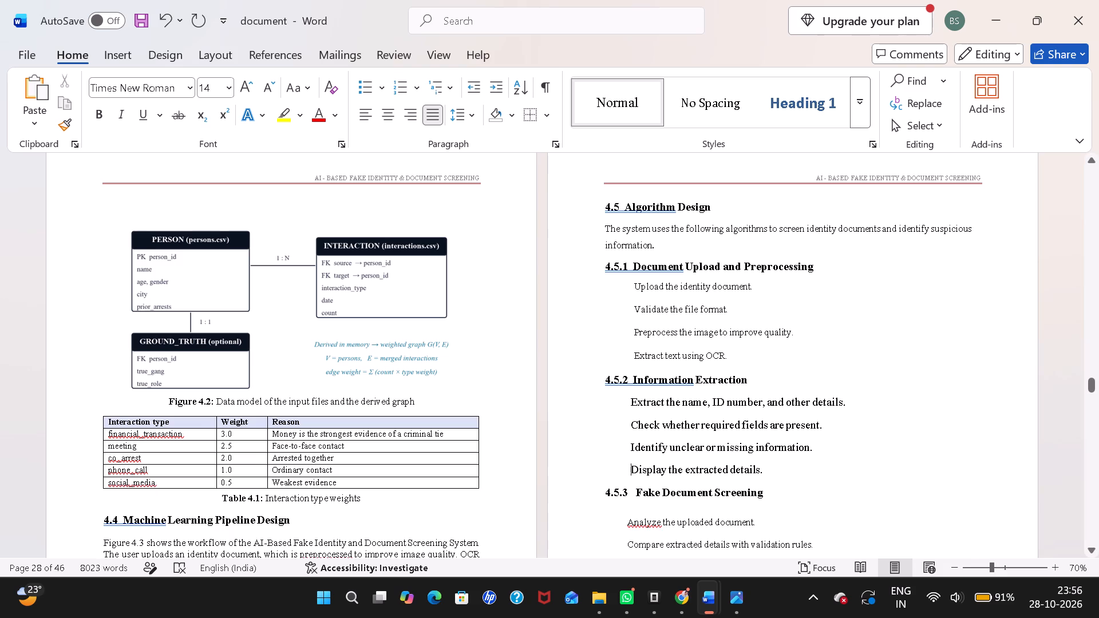
Set the font size of the four items under 4.5.2 Information Extraction to 12.
left_click_drag(631, 401, 761, 475)
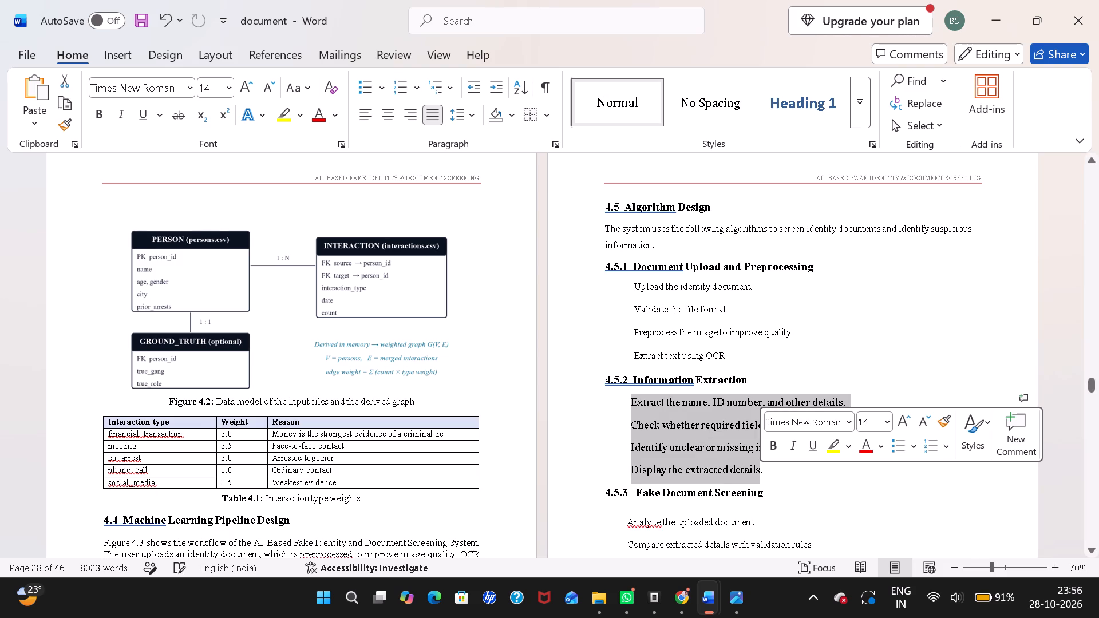
left_click(886, 421)
left_click(873, 163)
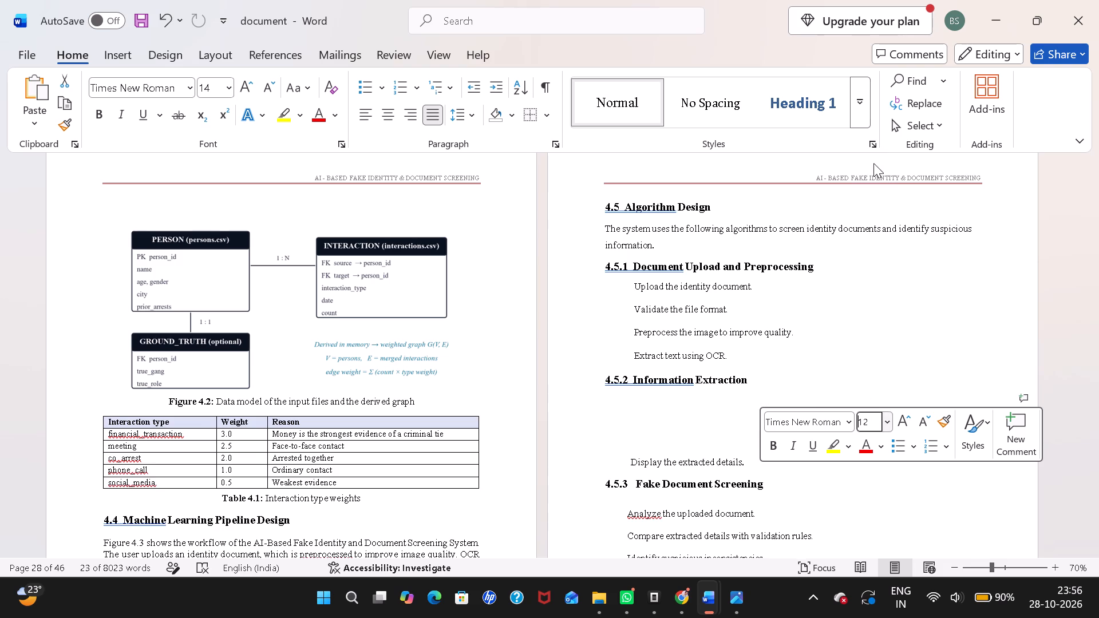
left_click(868, 334)
Check the formatting of 4.5.3 and 4.5.4, then examine the sections from 4.5.5 Arrest (disruption) simulation onward.
scroll(868, 334, "down", 1)
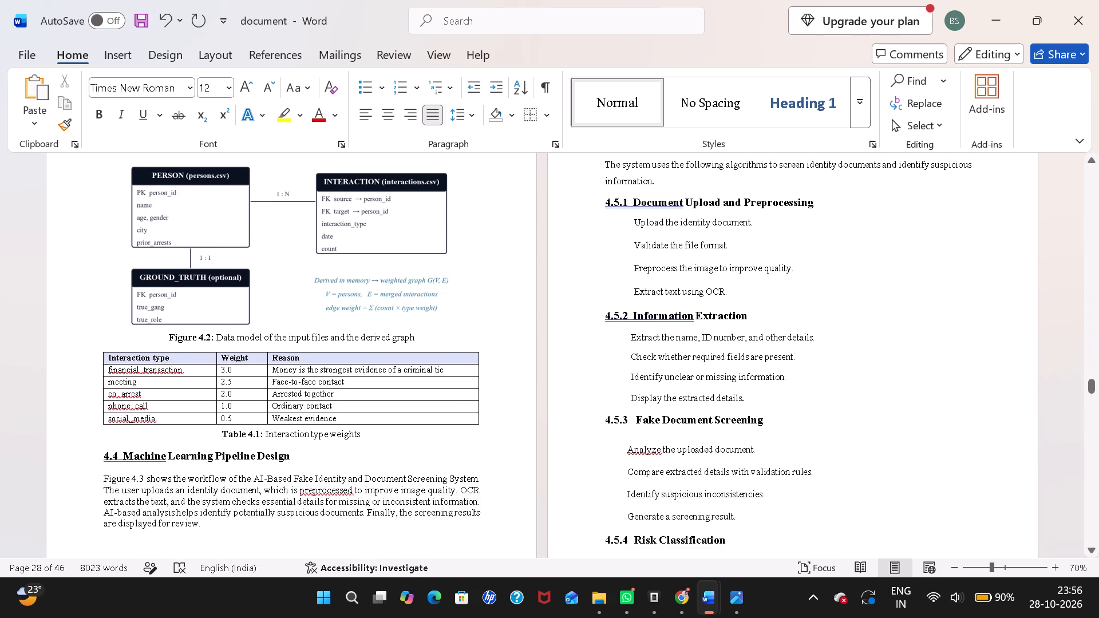
scroll(868, 334, "down", 4)
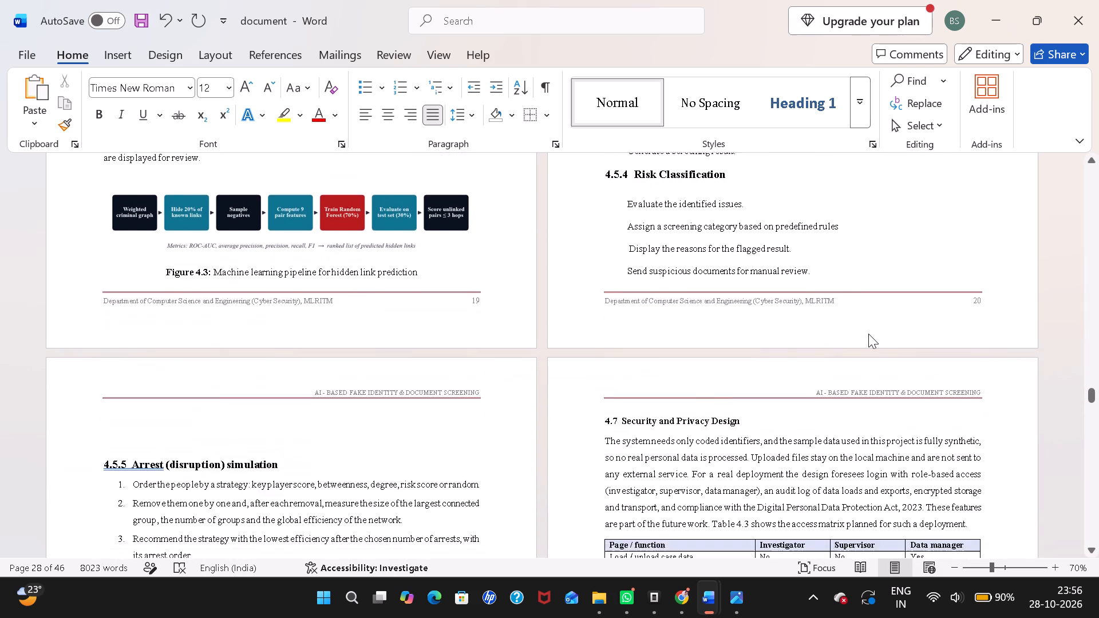
scroll(868, 334, "down", 2)
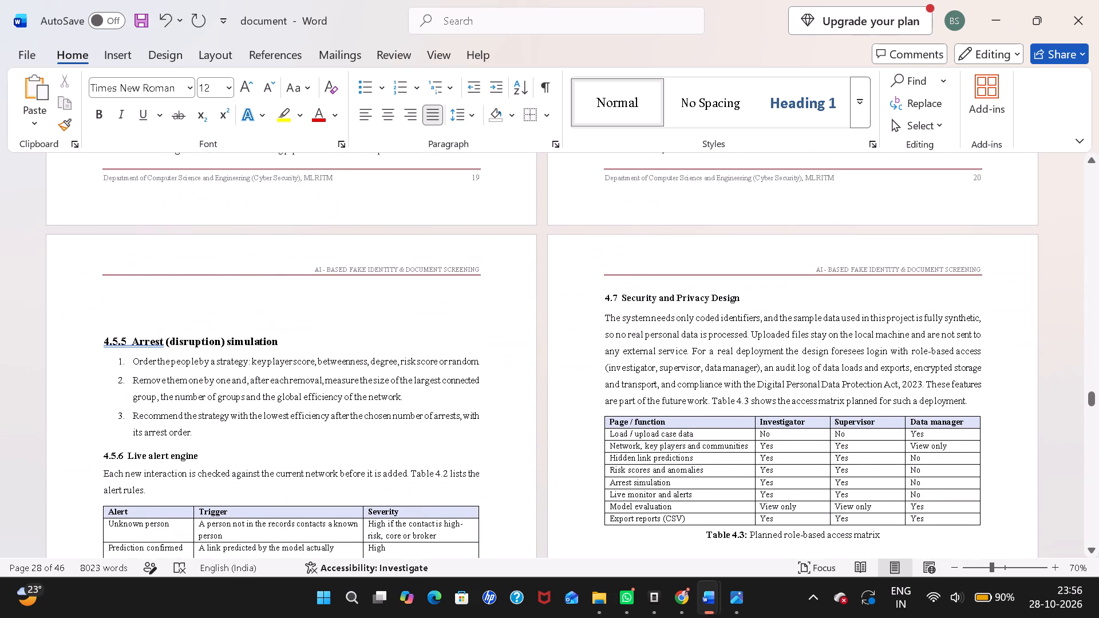
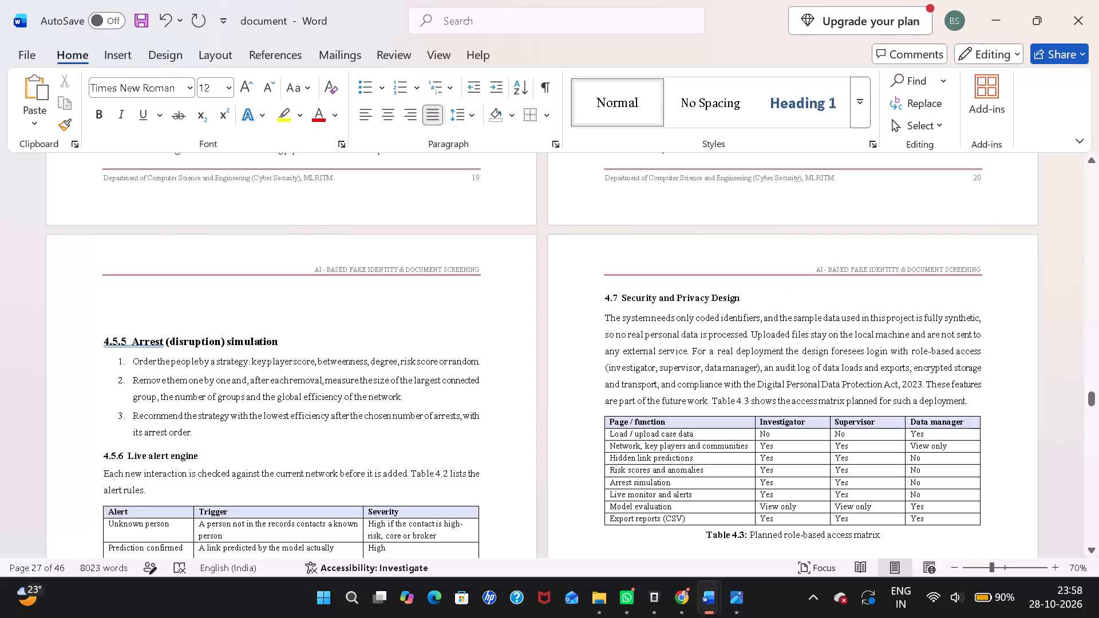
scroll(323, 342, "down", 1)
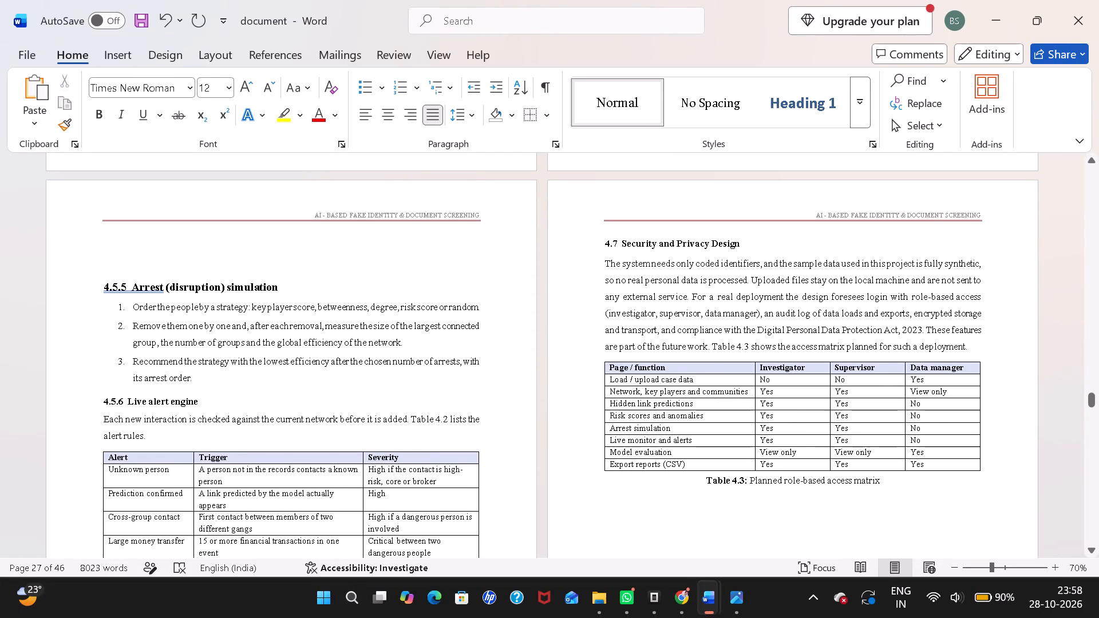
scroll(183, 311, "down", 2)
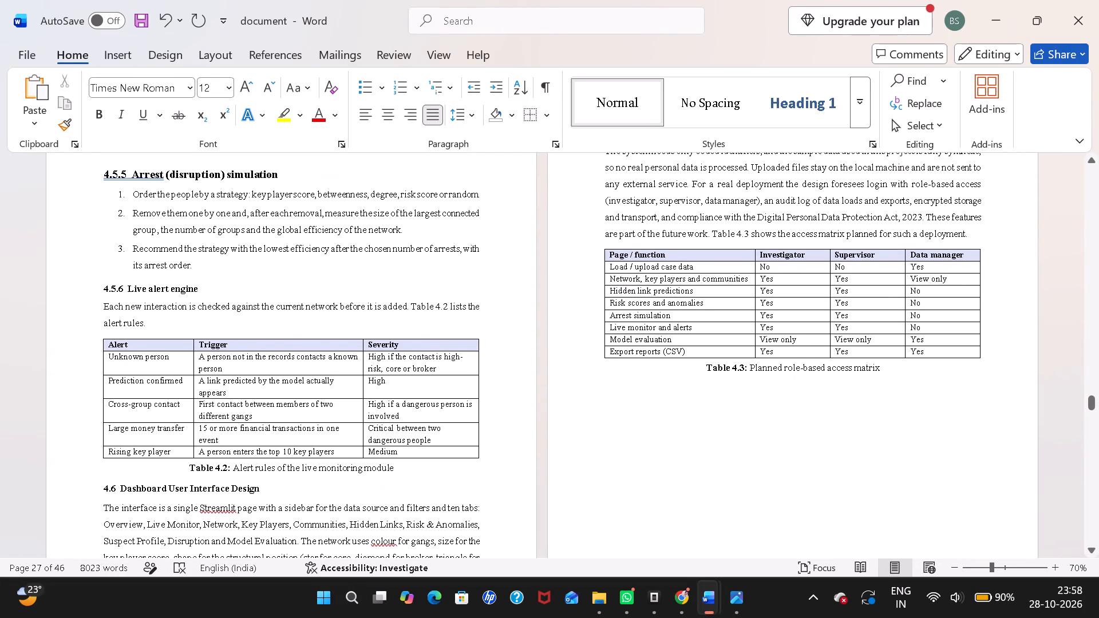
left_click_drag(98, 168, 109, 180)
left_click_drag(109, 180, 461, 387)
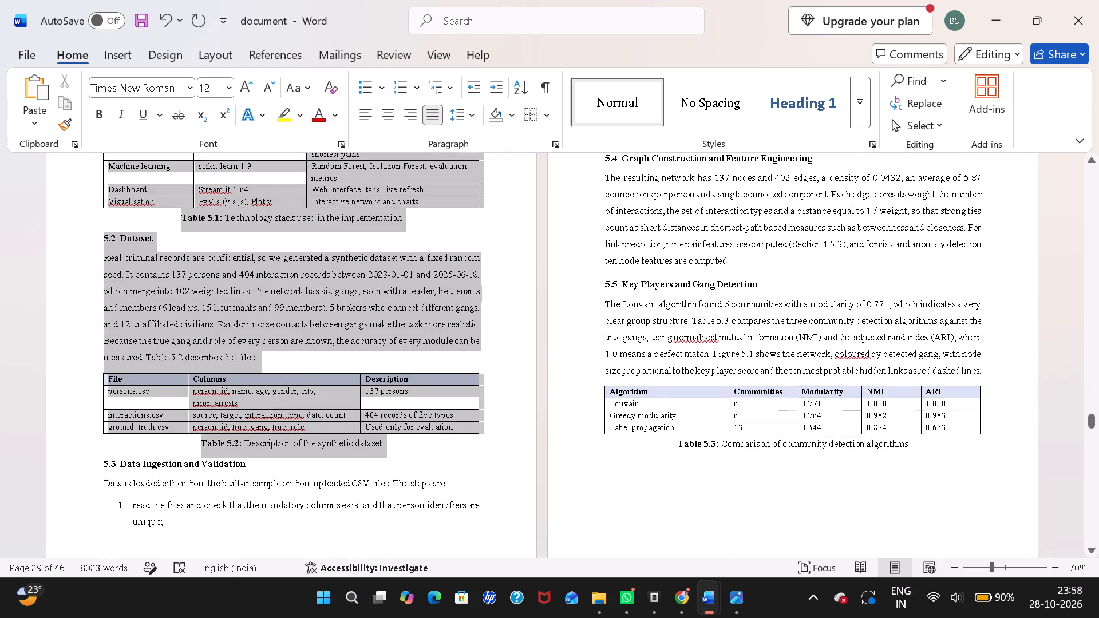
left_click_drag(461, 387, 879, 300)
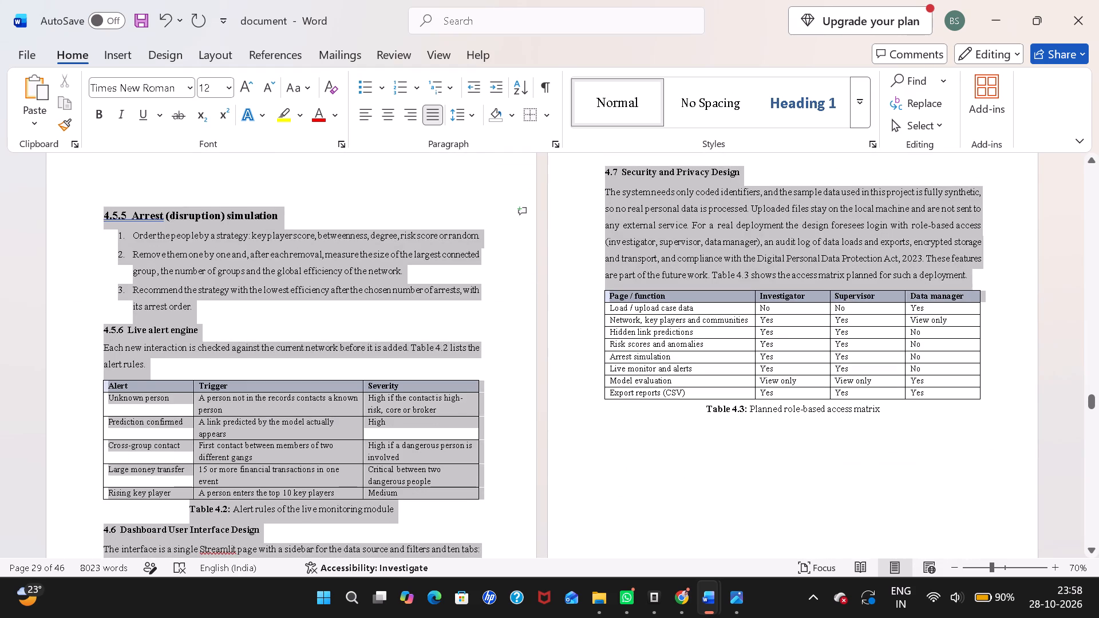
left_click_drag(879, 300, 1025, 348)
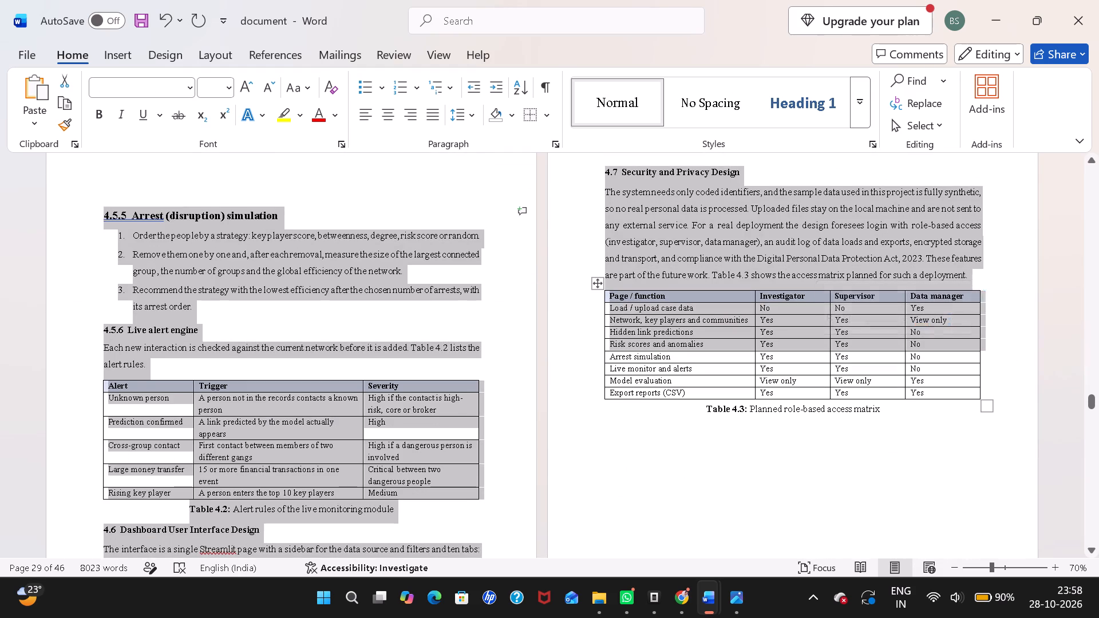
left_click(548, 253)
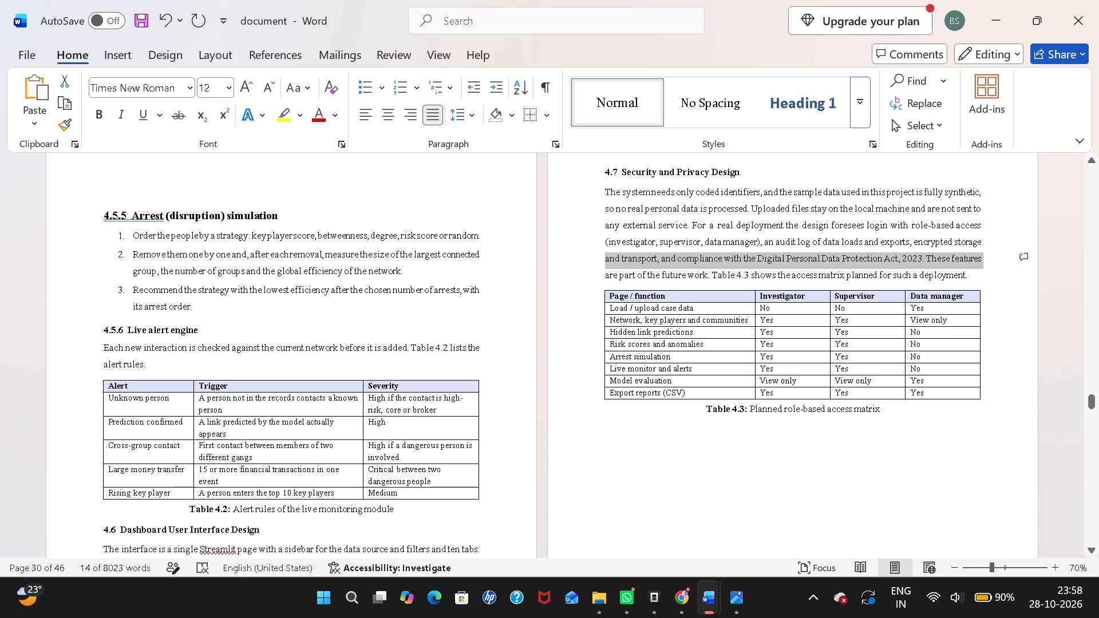
Copy everything from the 4.5.5 Arrest (disruption) simulation heading through the end of 4.6 Dashboard User Interface Design, including Table 4.2.
left_click_drag(100, 211, 298, 382)
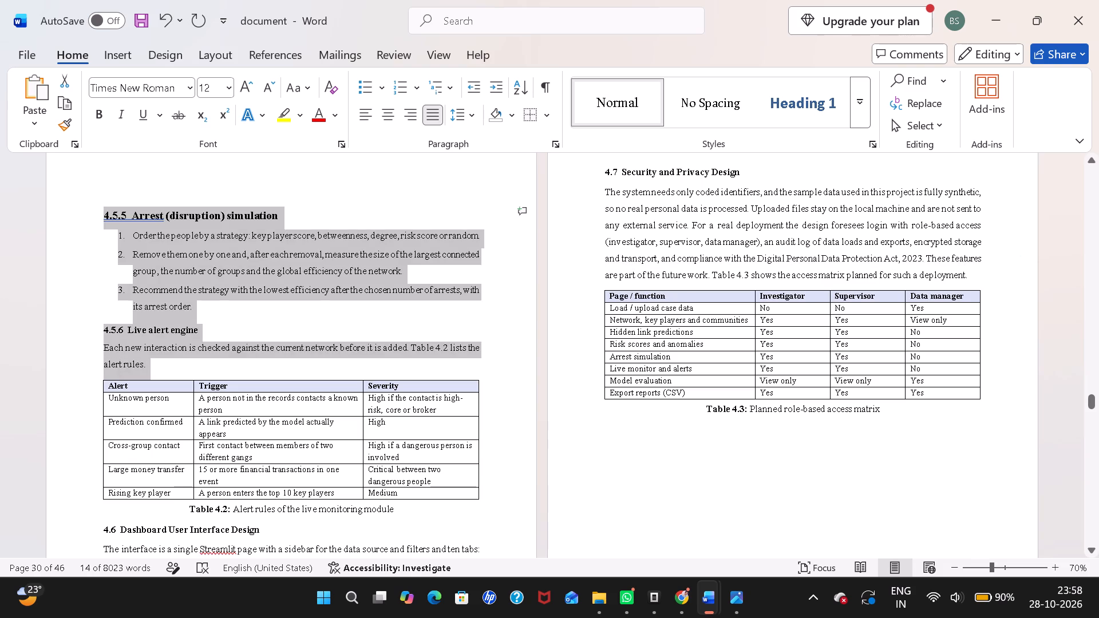
left_click_drag(298, 382, 367, 209)
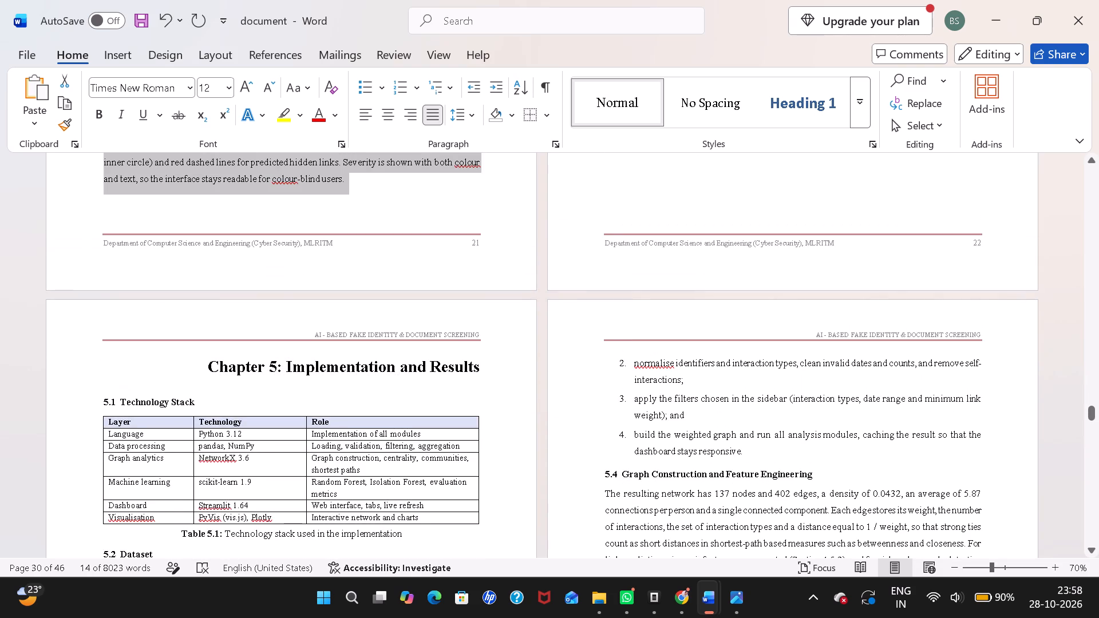
left_click_drag(367, 209, 363, 212)
key("ctrl+c")
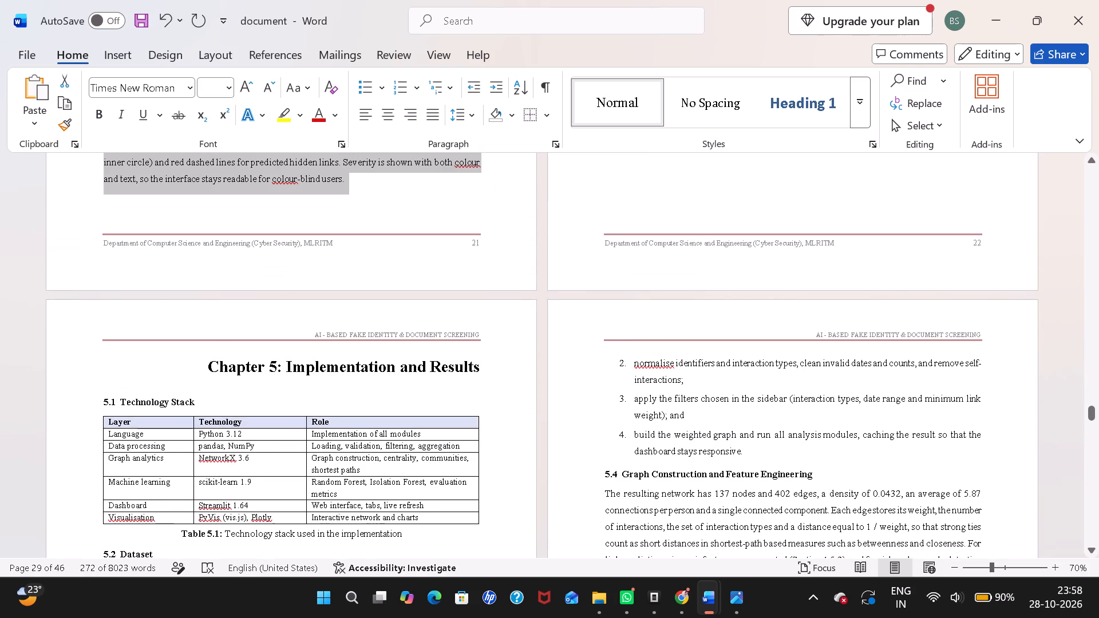
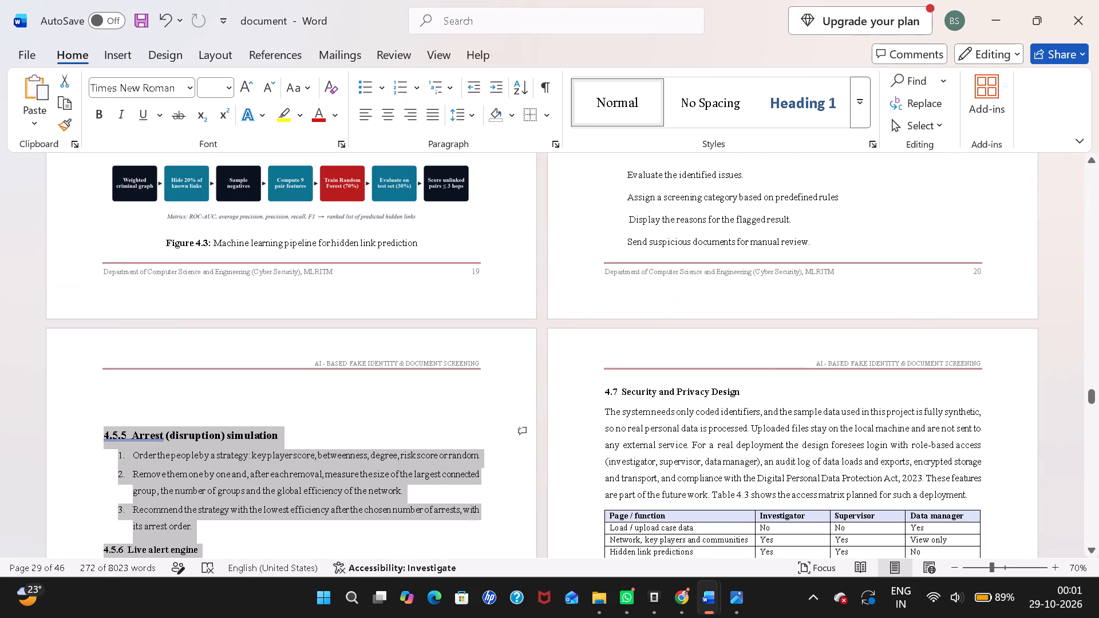
left_click(309, 407)
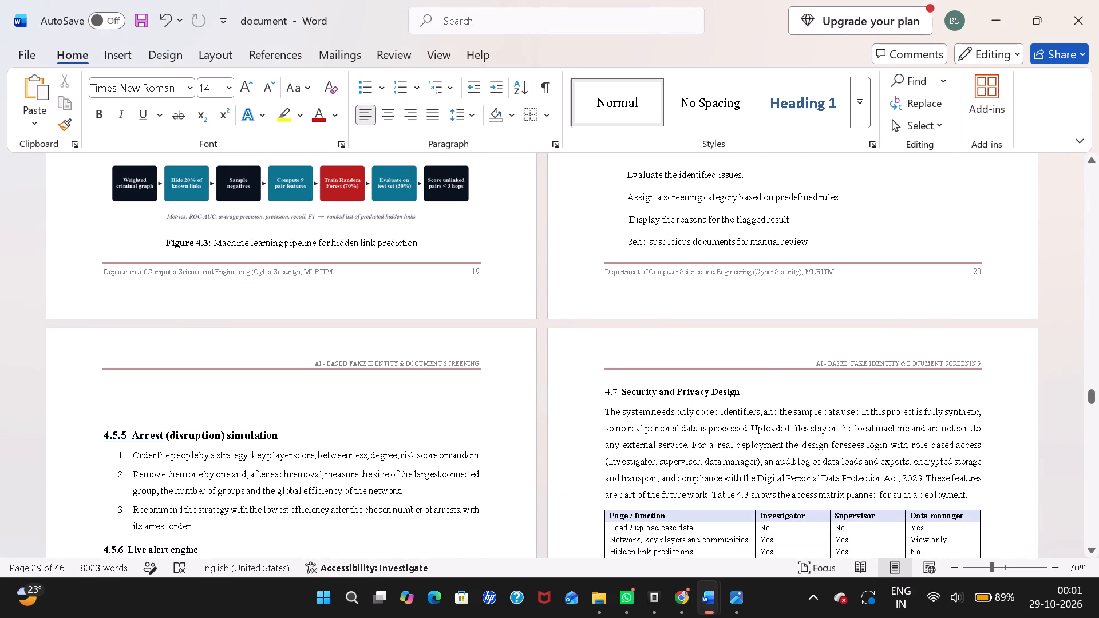
left_click_drag(133, 435, 140, 438)
left_click_drag(284, 431, 270, 435)
left_click_drag(270, 435, 139, 433)
key("BackSpace")
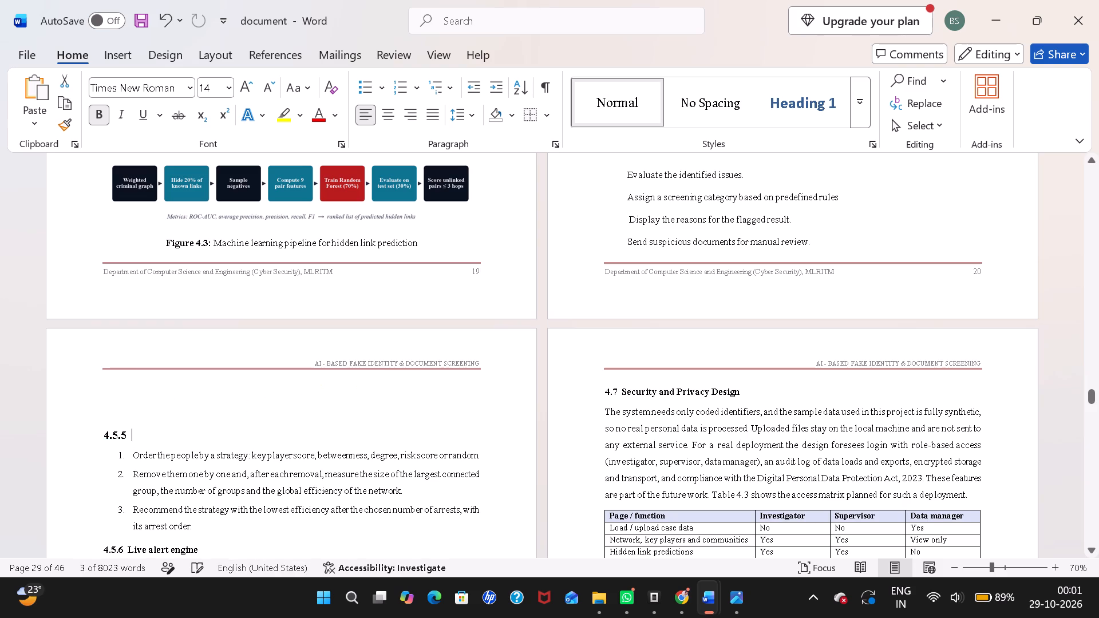
key("ctrl+v")
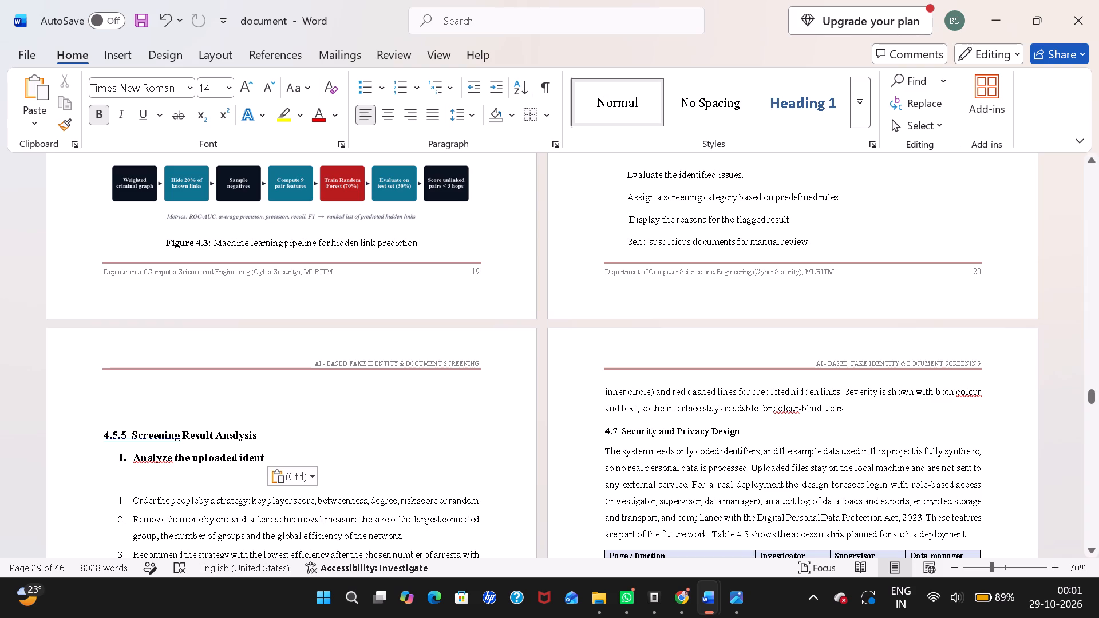
Delete the stray numbered line "Analyze the uploaded ident" pasted below the 4.5.5 heading.
left_click(132, 455)
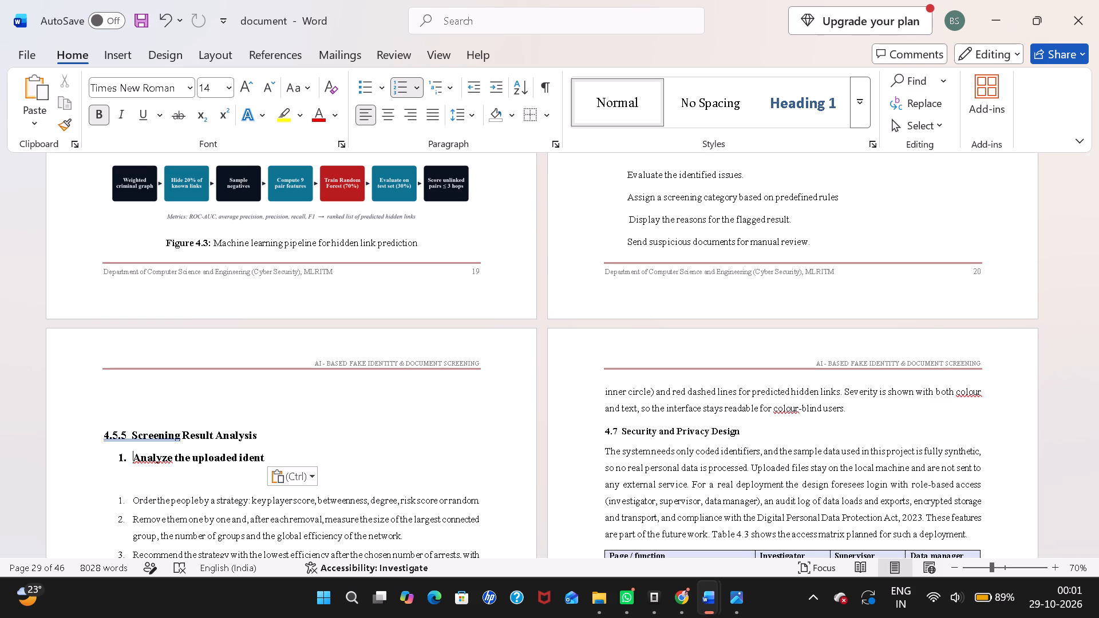
left_click(267, 445)
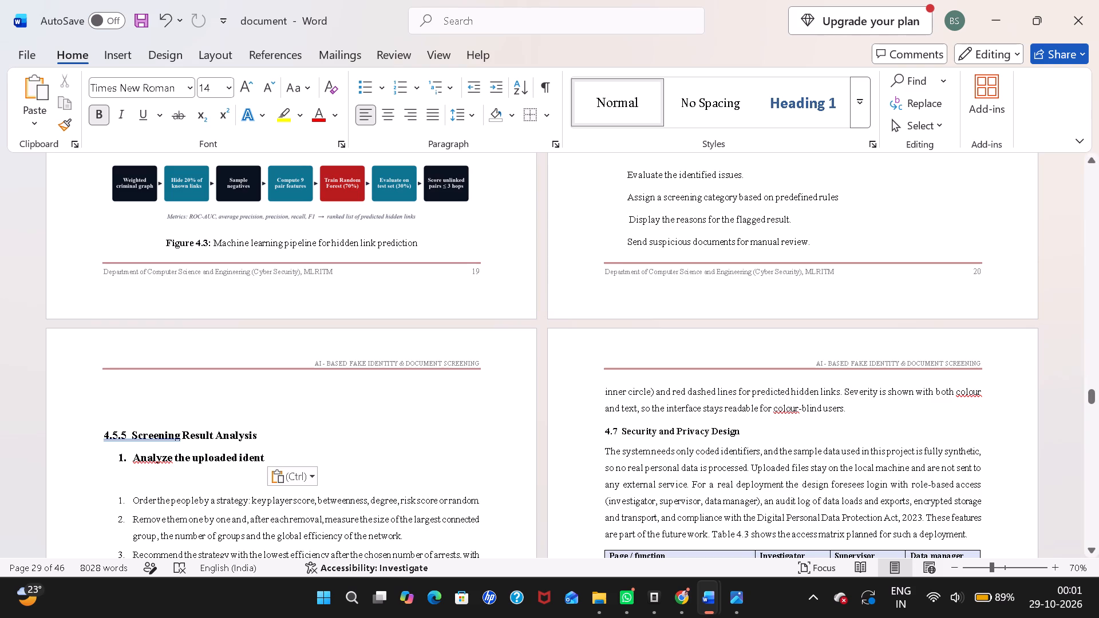
key("Down")
key("Right")
key("BackSpace")
key("BackSpace")
key("BackSpace")
key("BackSpace")
key("BackSpace")
key("BackSpace")
key("BackSpace")
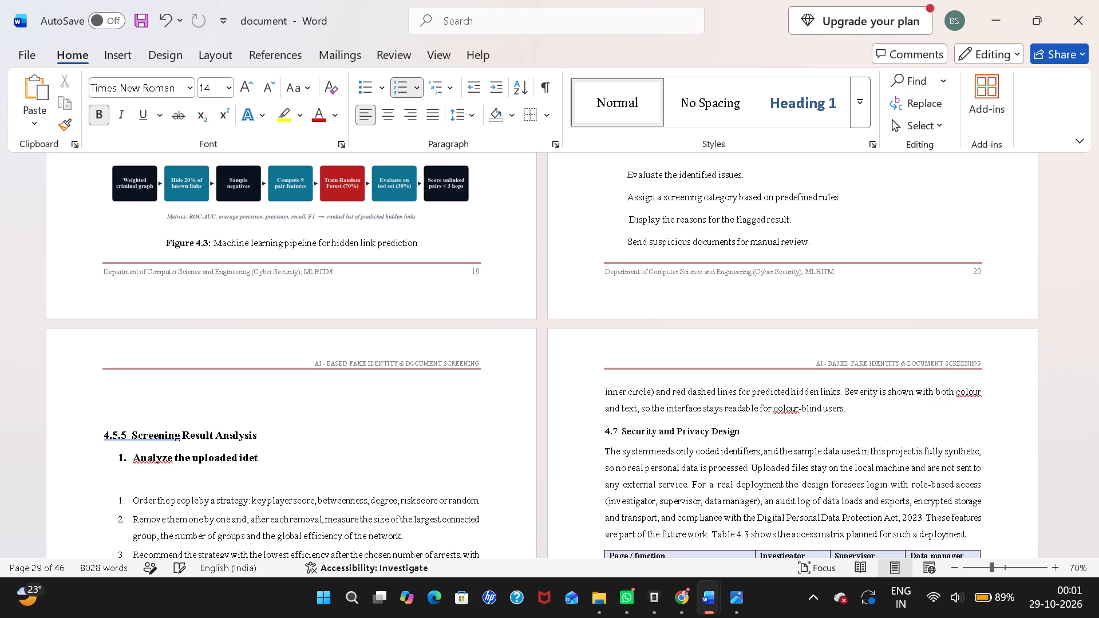
key("Right")
key("BackSpace")
key("BackSpace")
key("BackSpace")
key("BackSpace")
key("BackSpace")
key("BackSpace")
key("BackSpace")
key("BackSpace")
key("BackSpace")
key("BackSpace")
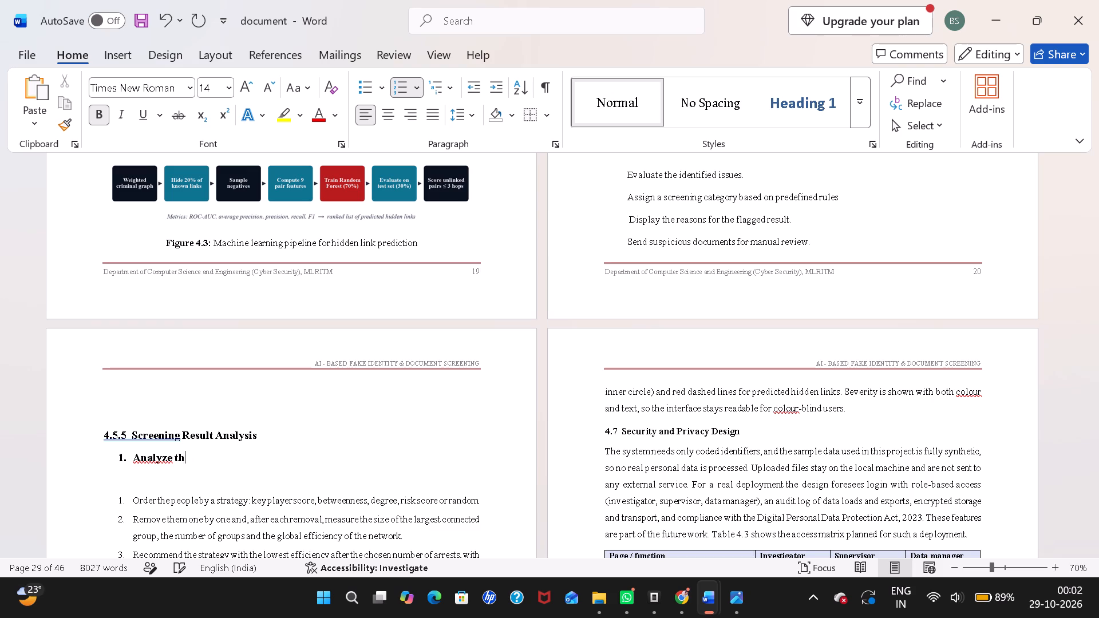
key("BackSpace")
key("BackSpace")
key("BackSpace")
key("BackSpace")
key("BackSpace")
key("BackSpace")
key("BackSpace")
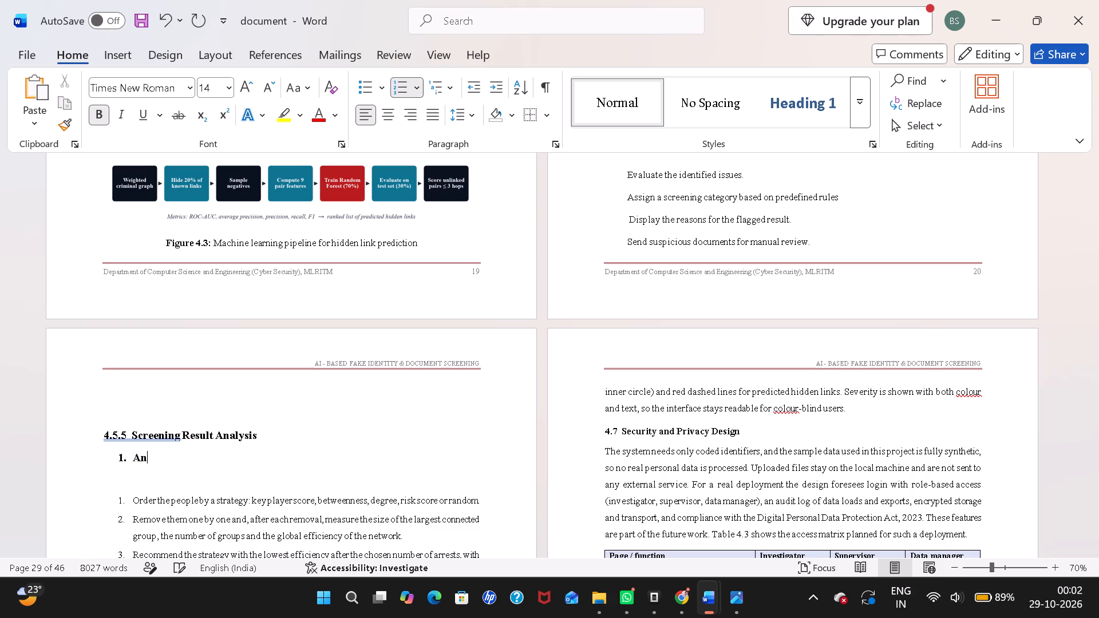
key("BackSpace")
key("BackSpace")
key("BackSpace")
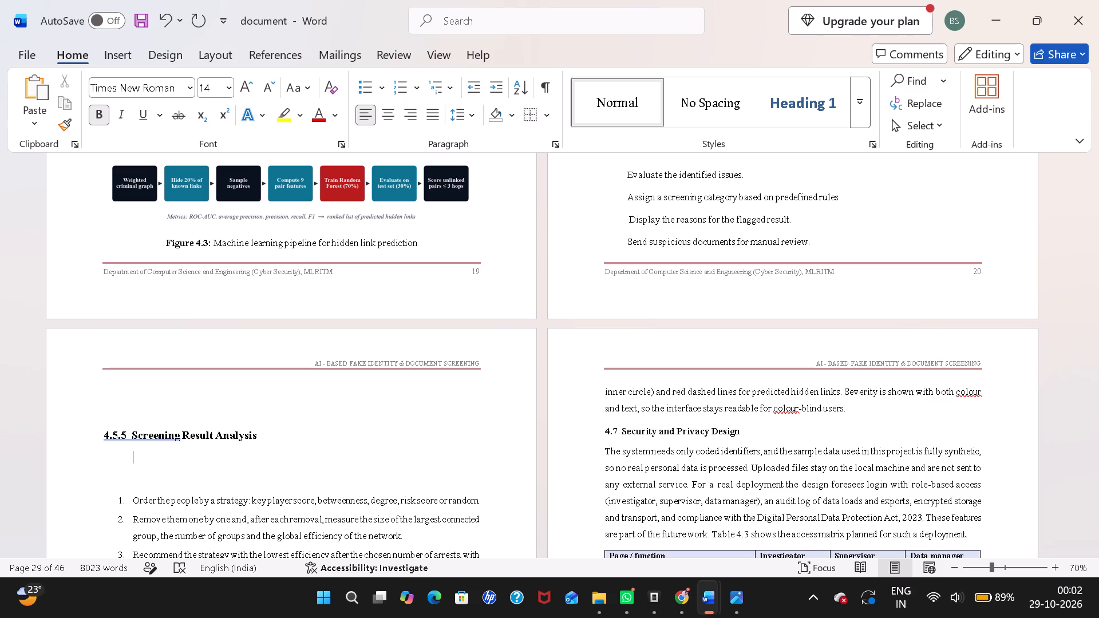
key("BackSpace")
key("BackSpace")
scroll(20, 393, "up", 1)
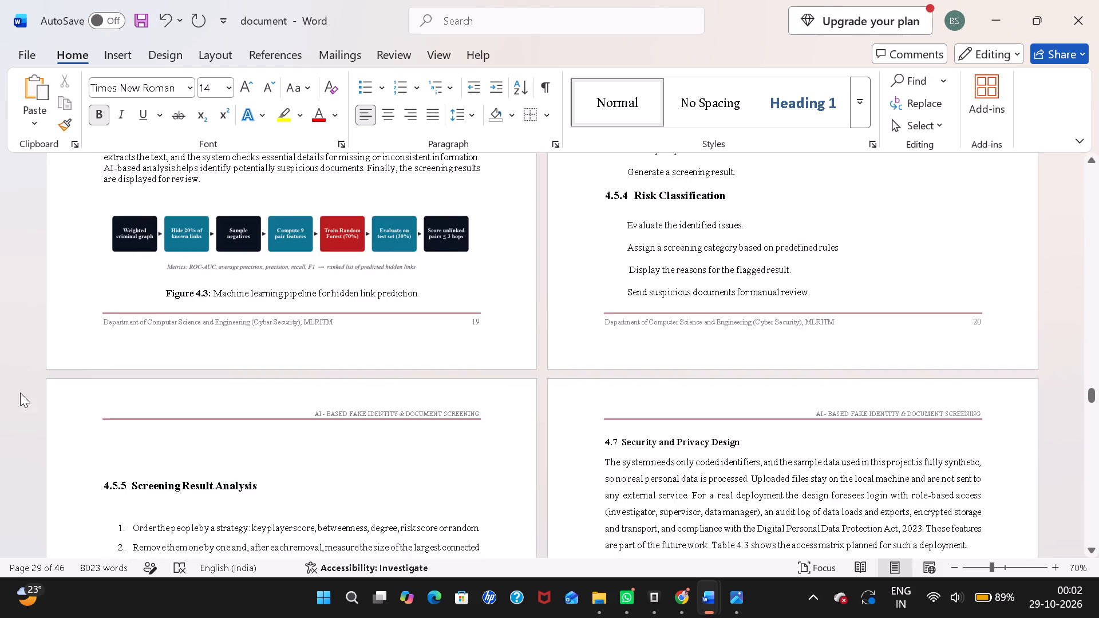
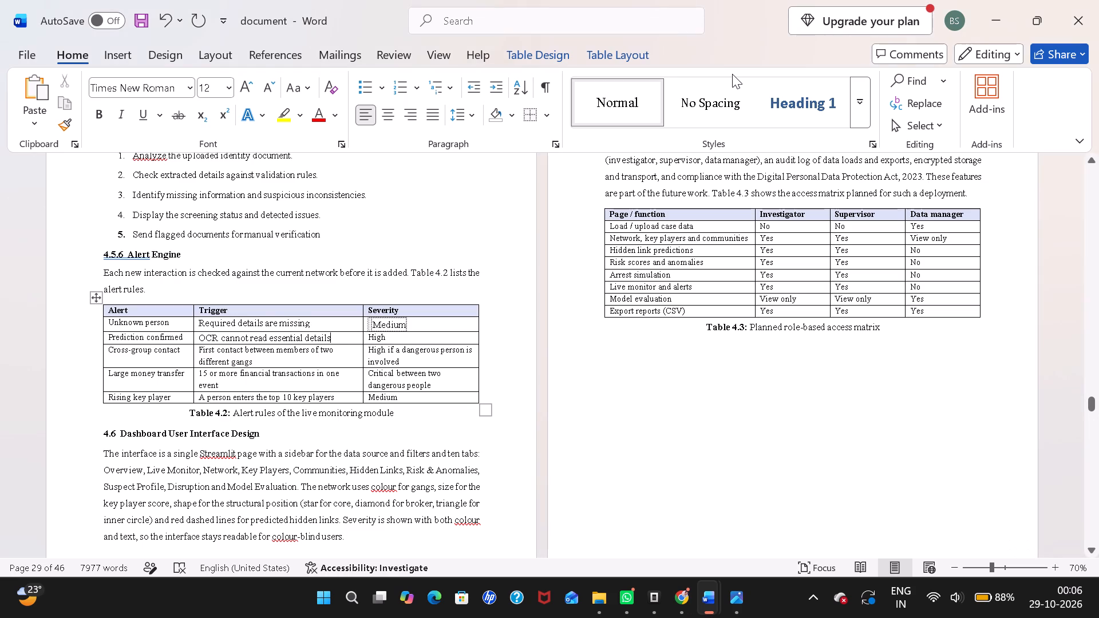
scroll(732, 74, "up", 3)
scroll(513, 314, "up", 3)
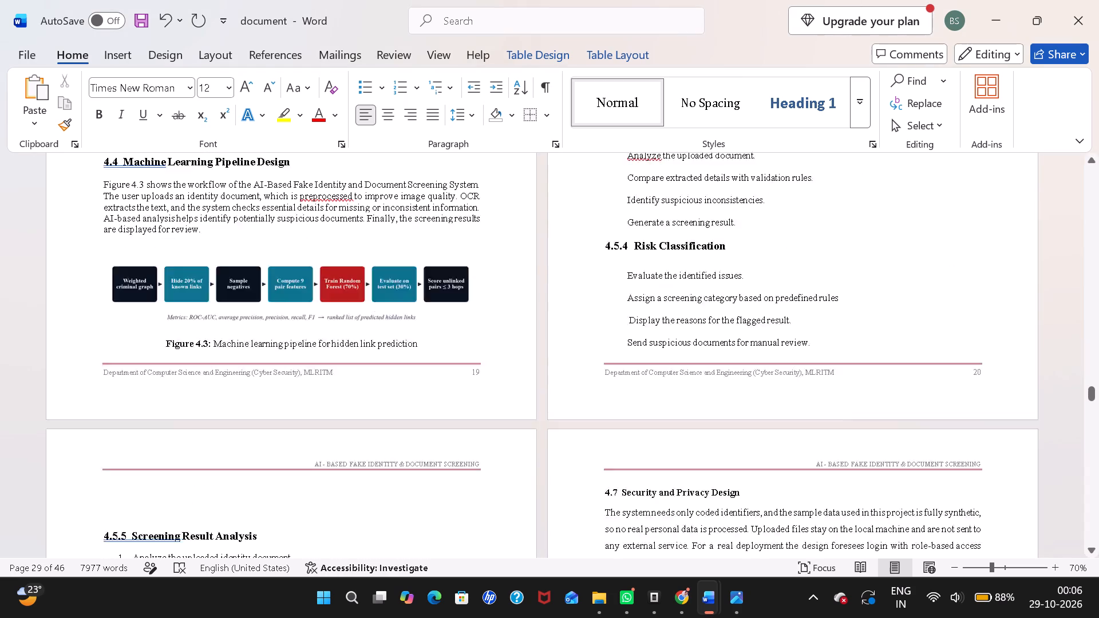
scroll(513, 314, "up", 19)
scroll(513, 314, "down", 8)
scroll(513, 314, "up", 10)
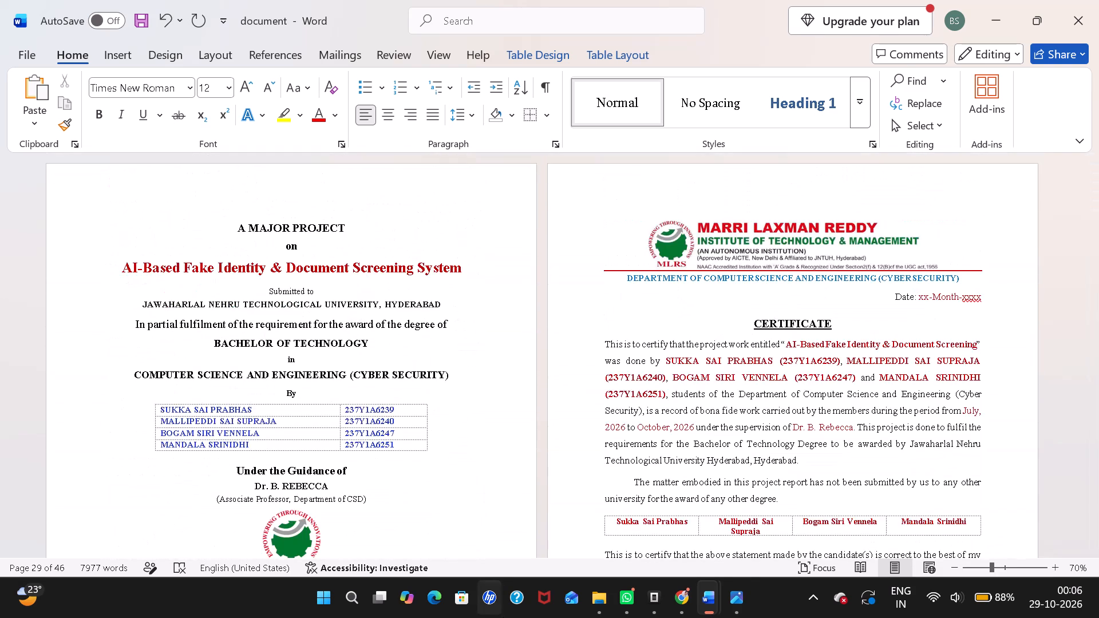
scroll(420, 406, "up", 4, "ctrl")
scroll(420, 406, "down", 1)
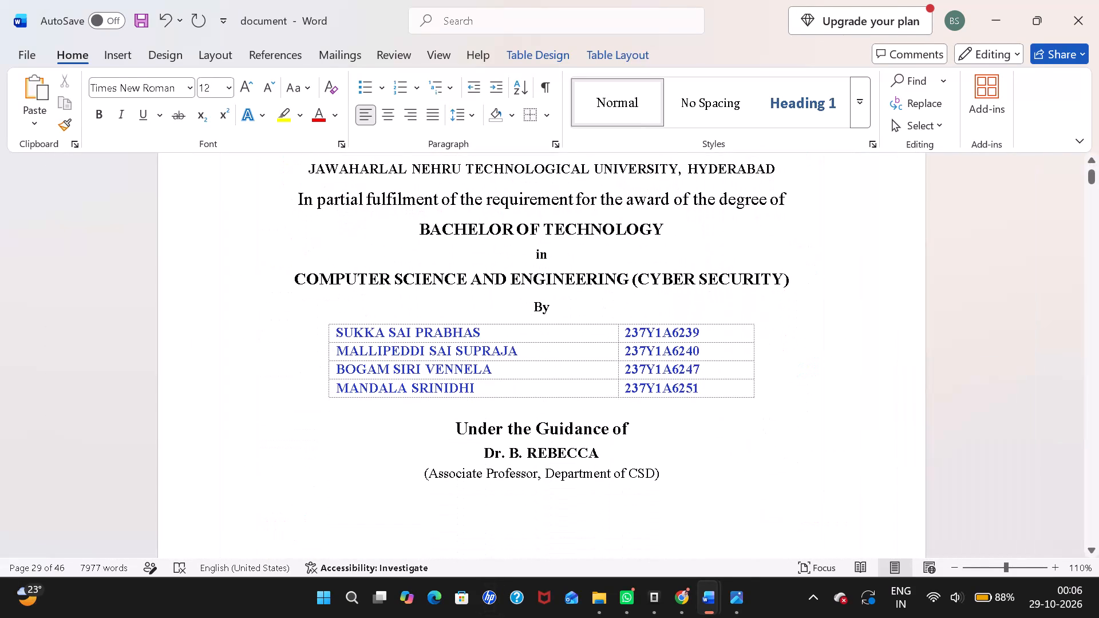
scroll(420, 406, "down", 2)
scroll(420, 406, "up", 2, "ctrl")
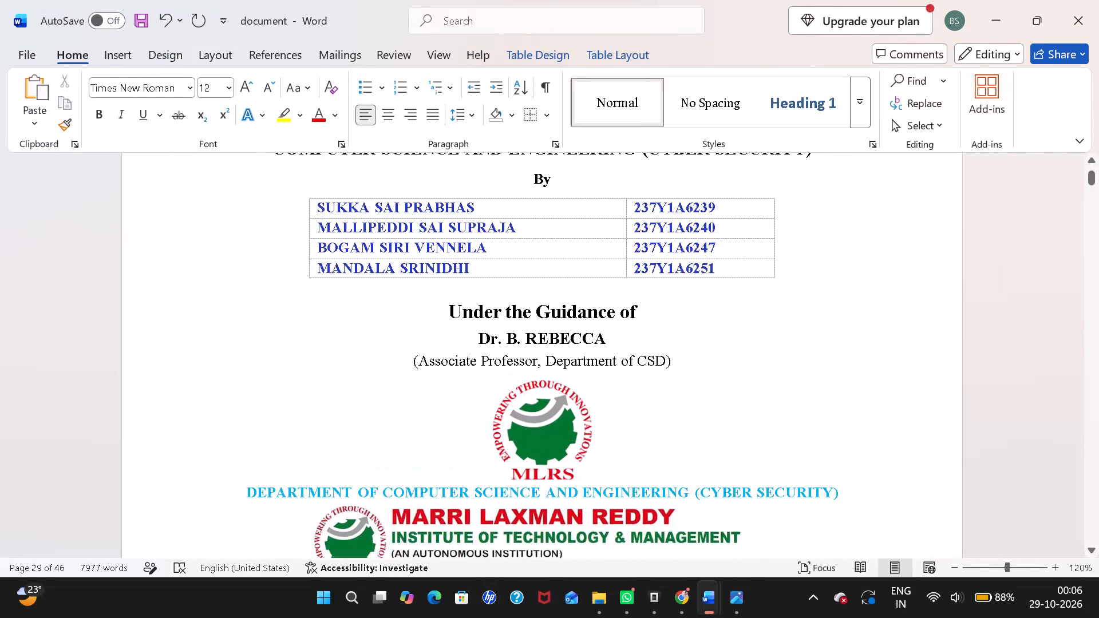
scroll(420, 406, "up", 4, "ctrl")
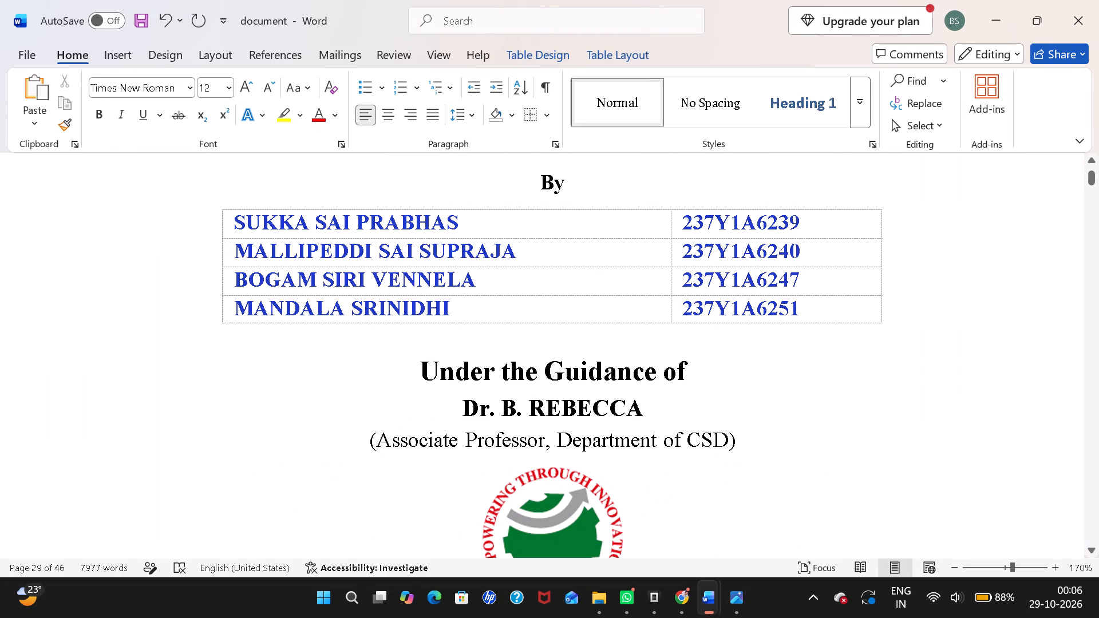
scroll(544, 320, "down", 12, "ctrl")
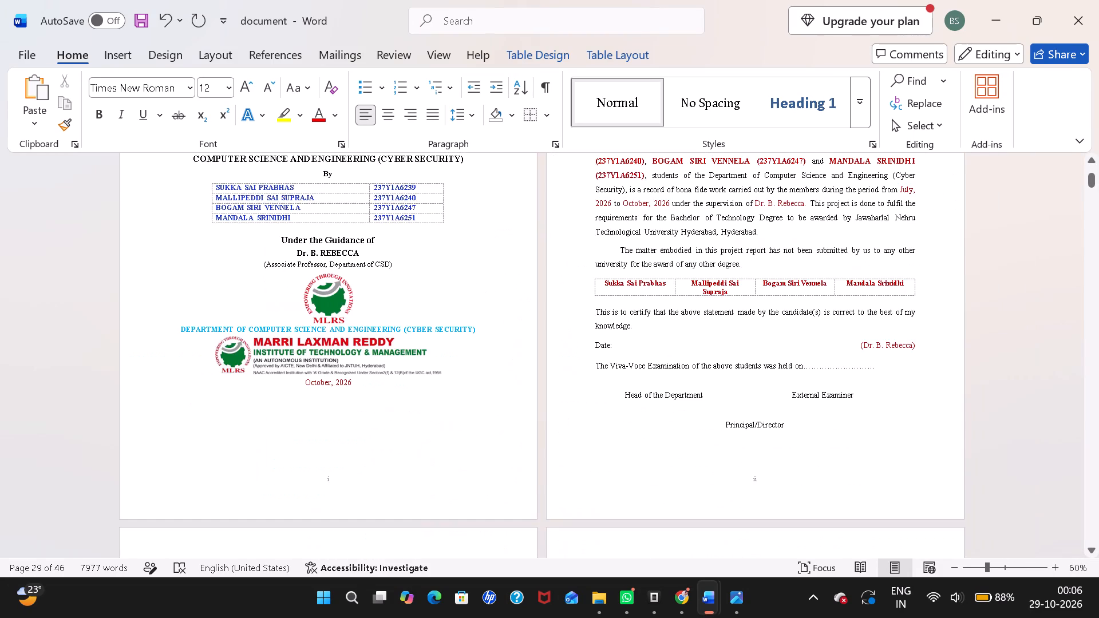
scroll(544, 320, "down", 14, "ctrl")
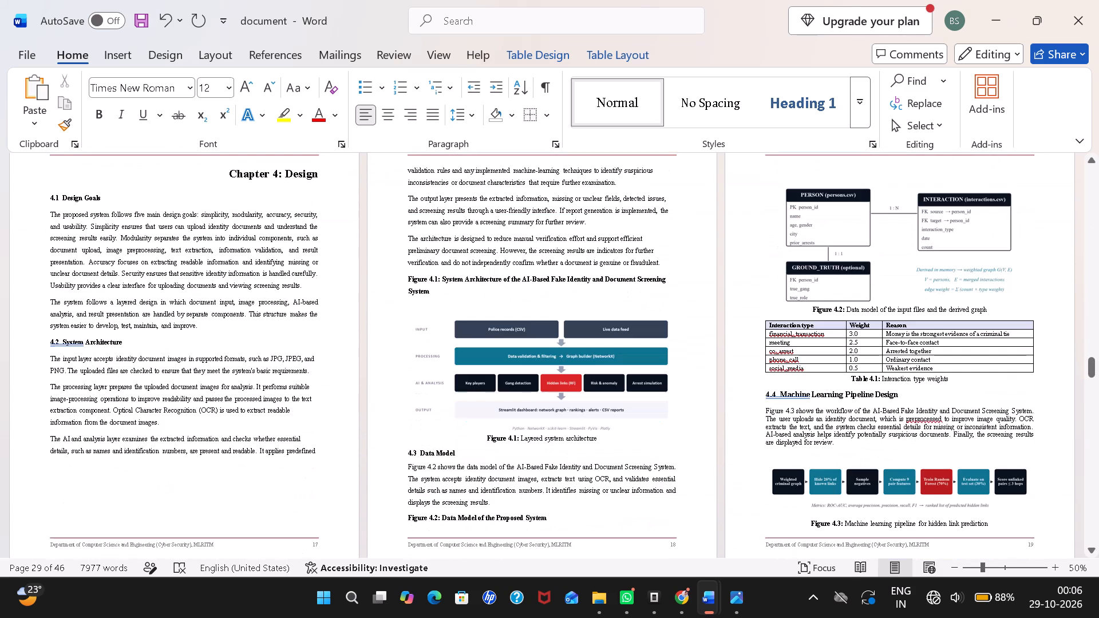
scroll(544, 320, "down", 5)
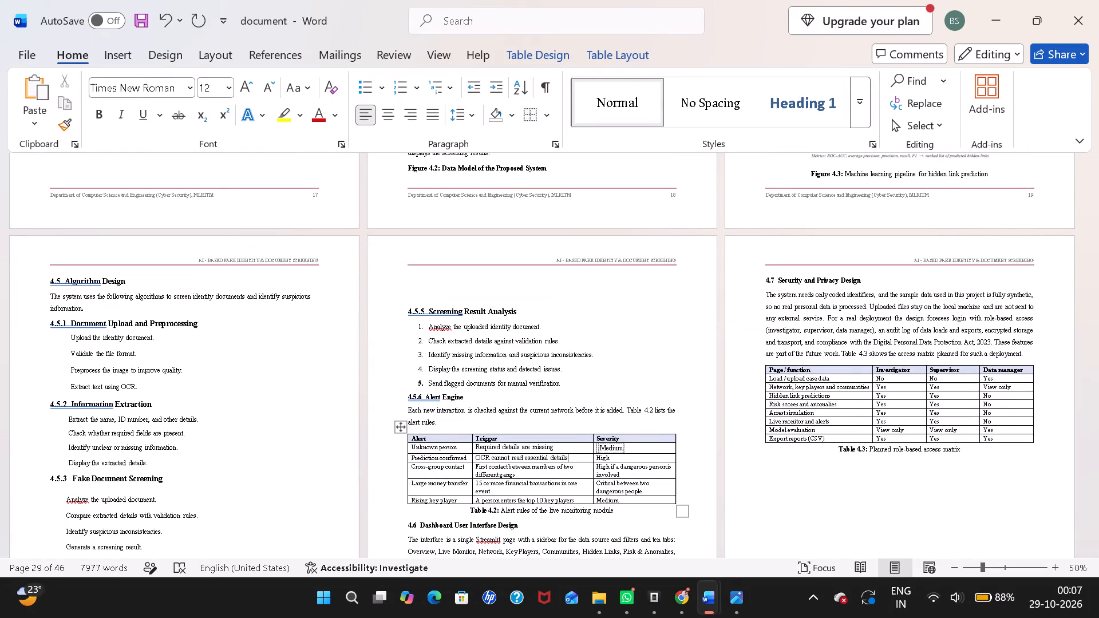
scroll(544, 320, "down", 1)
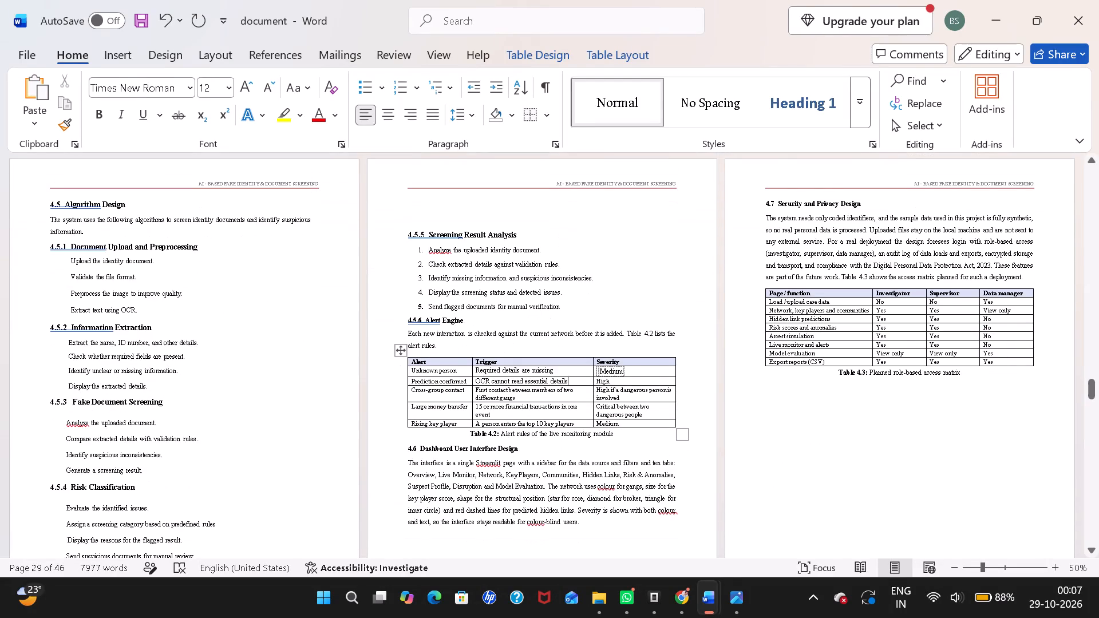
scroll(544, 320, "up", 2, "ctrl")
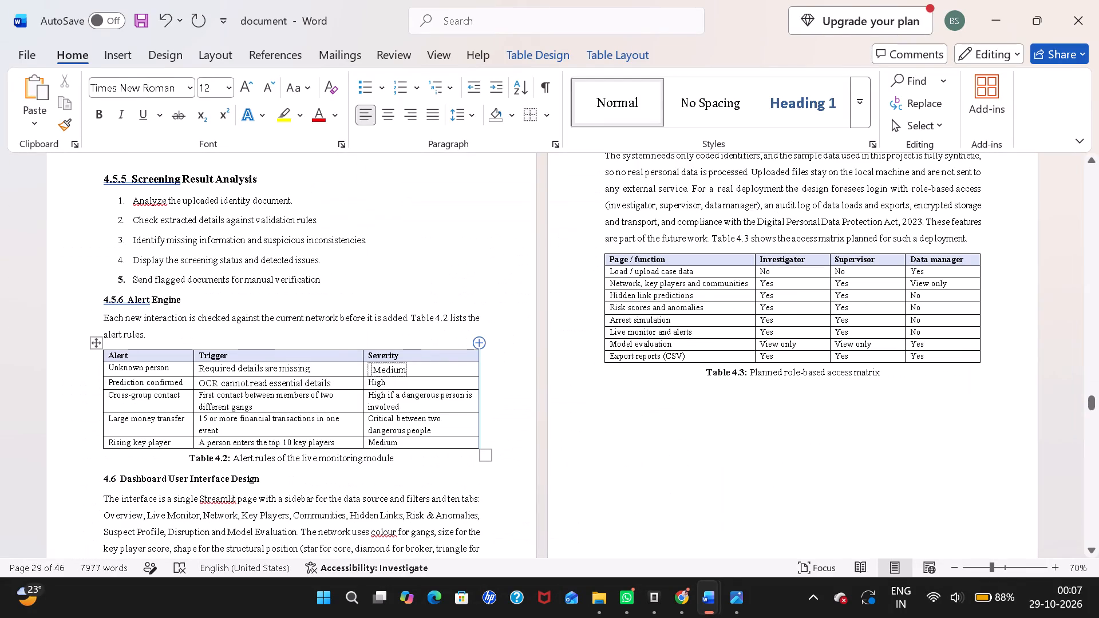
Replace the second-row Severity text in Table 4.2 with "Medium".
left_click(408, 381)
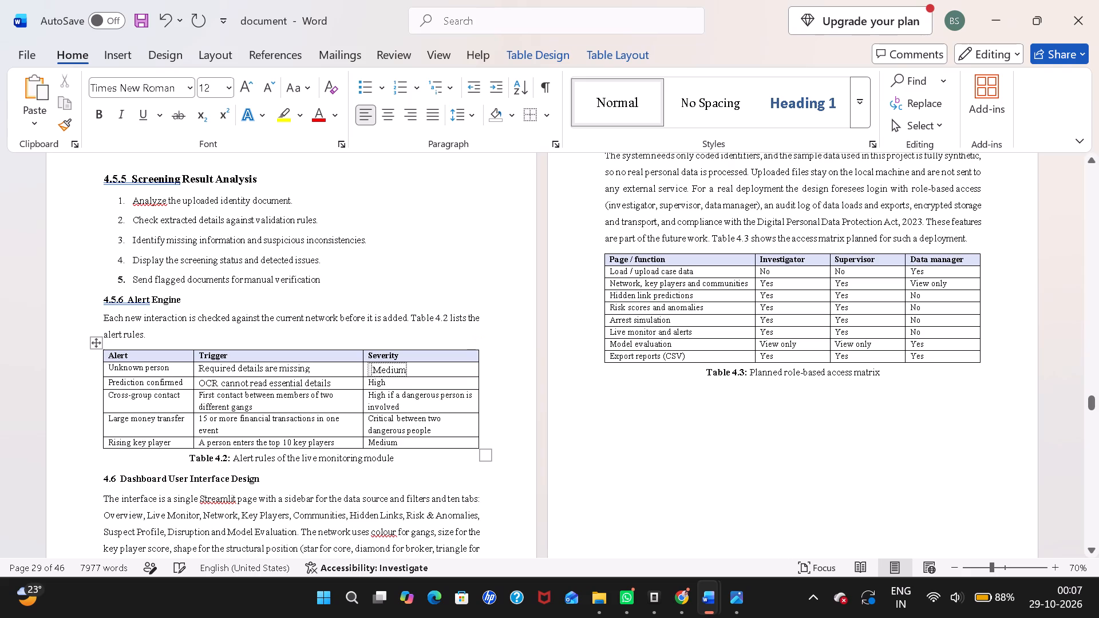
key("BackSpace")
key("BackSpace")
key("BackSpace")
key("BackSpace")
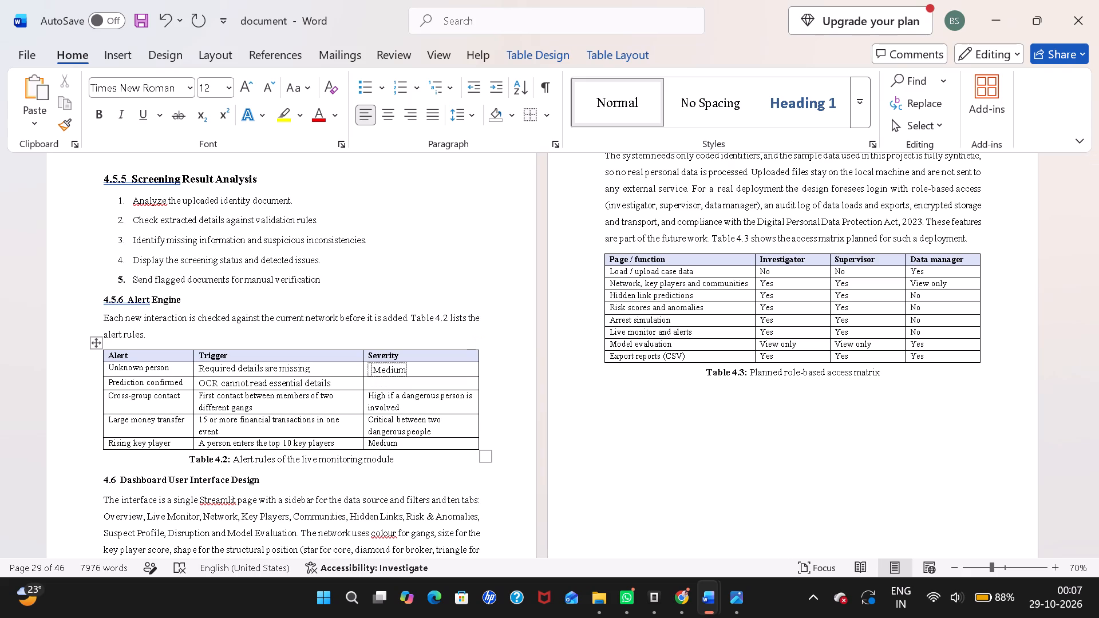
key("m")
type("edium")
scroll(341, 389, "right", 2)
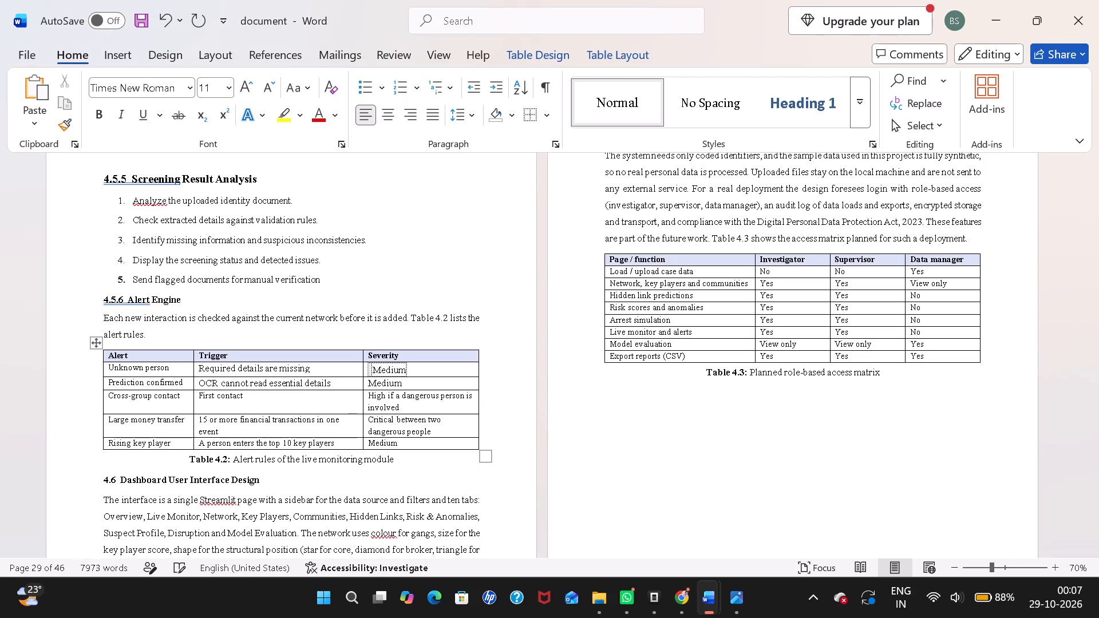
key("BackSpace")
key("BackSpace")
key("BackSpace")
key("BackSpace")
key("BackSpace")
key("BackSpace")
key("BackSpace")
key("BackSpace")
key("BackSpace")
key("BackSpace")
key("BackSpace")
key("BackSpace")
key("BackSpace")
key("ctrl+v")
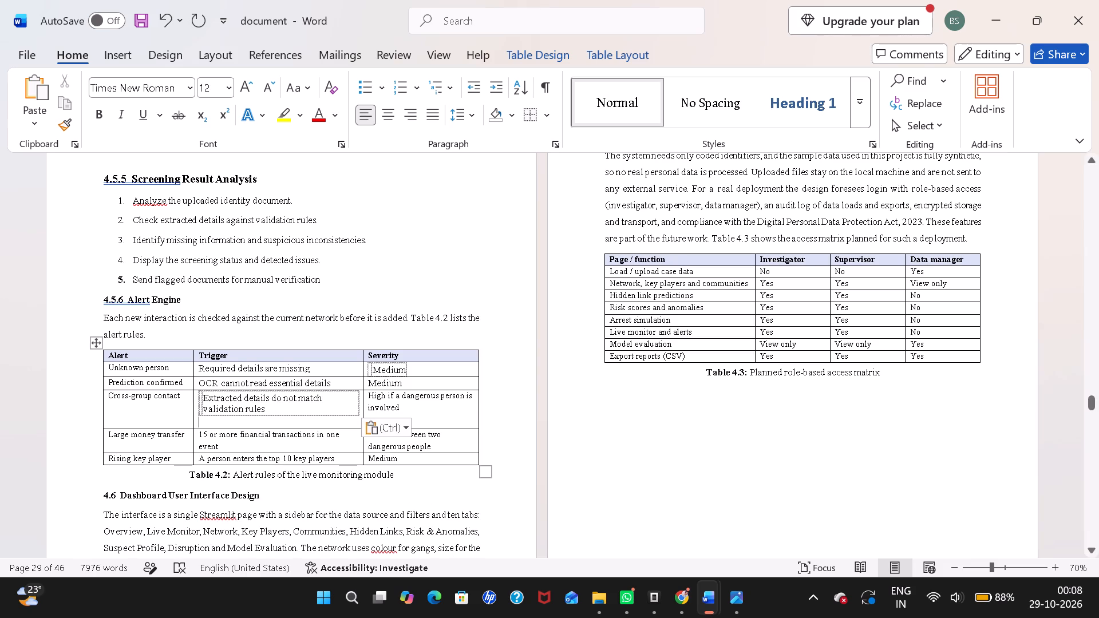
key("BackSpace")
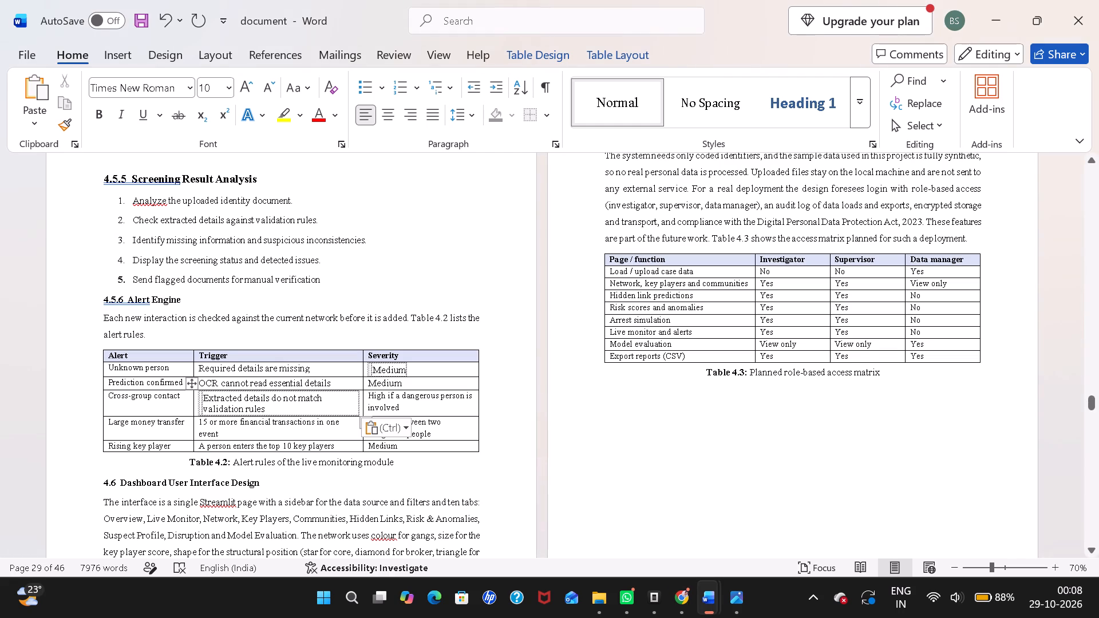
Cut the third-row Severity text in Table 4.2 down to "High".
left_click(408, 409)
key("BackSpace")
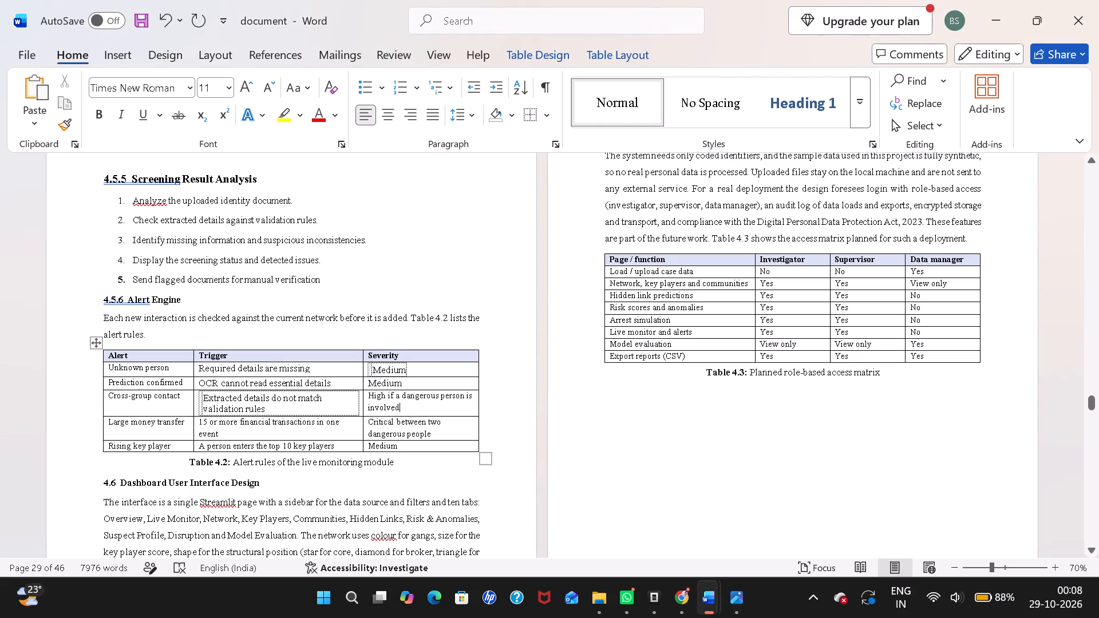
key("BackSpace")
key("BackSpace")
key("BackSpace")
key("BackSpace")
key("BackSpace")
key("BackSpace")
key("BackSpace")
key("BackSpace")
key("BackSpace")
key("BackSpace")
key("BackSpace")
key("BackSpace")
key("BackSpace")
key("BackSpace")
key("BackSpace")
key("BackSpace")
key("BackSpace")
key("BackSpace")
key("BackSpace")
key("BackSpace")
key("BackSpace")
key("BackSpace")
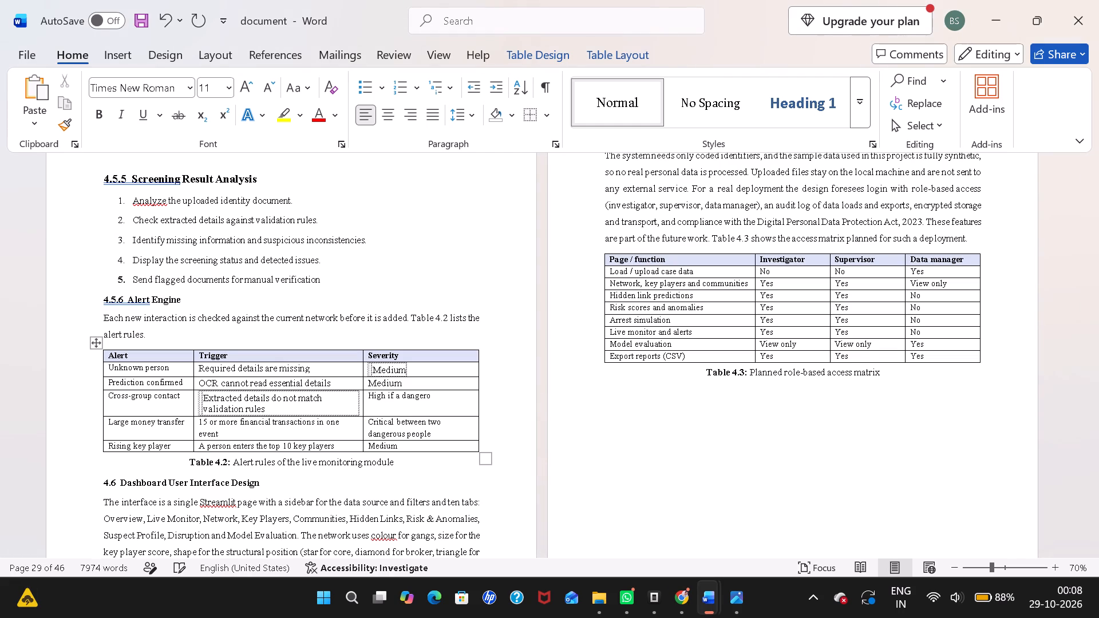
key("BackSpace")
key("BackSpace")
key("BackSpace")
key("BackSpace")
key("BackSpace")
key("BackSpace")
key("BackSpace")
key("BackSpace")
key("BackSpace")
key("BackSpace")
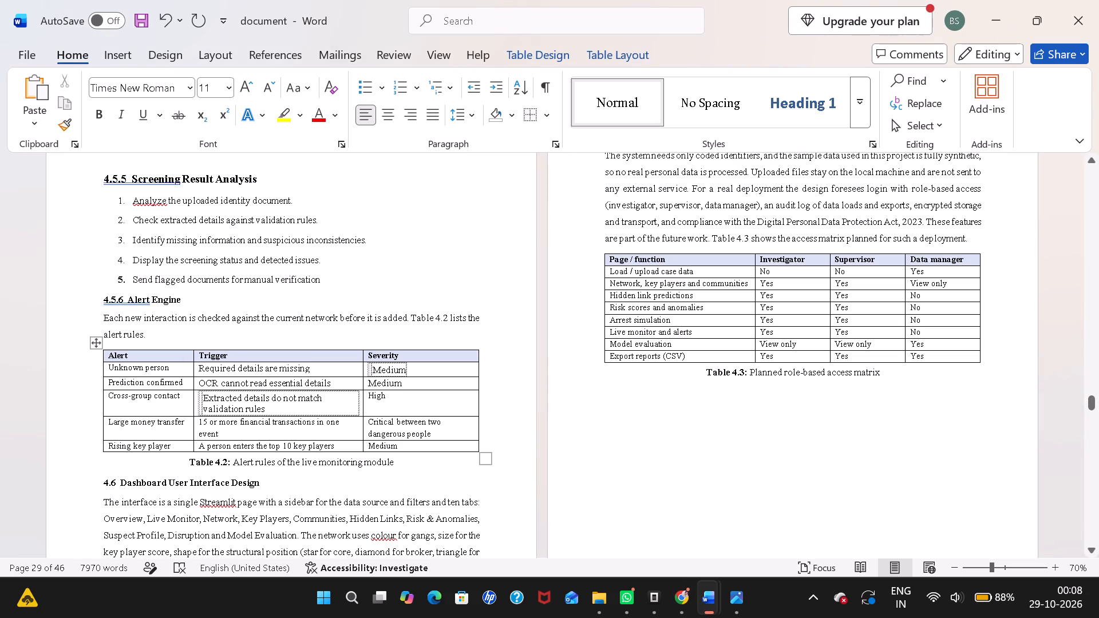
Replace the second-row Alert name in Table 4.2 with "Unclear text".
left_click(184, 381)
key("BackSpace")
key("BackSpace")
key("BackSpace")
key("BackSpace")
key("BackSpace")
key("BackSpace")
key("BackSpace")
key("BackSpace")
key("BackSpace")
key("BackSpace")
key("BackSpace")
key("BackSpace")
key("BackSpace")
key("BackSpace")
key("BackSpace")
key("BackSpace")
key("BackSpace")
key("BackSpace")
key("BackSpace")
key("BackSpace")
key("u")
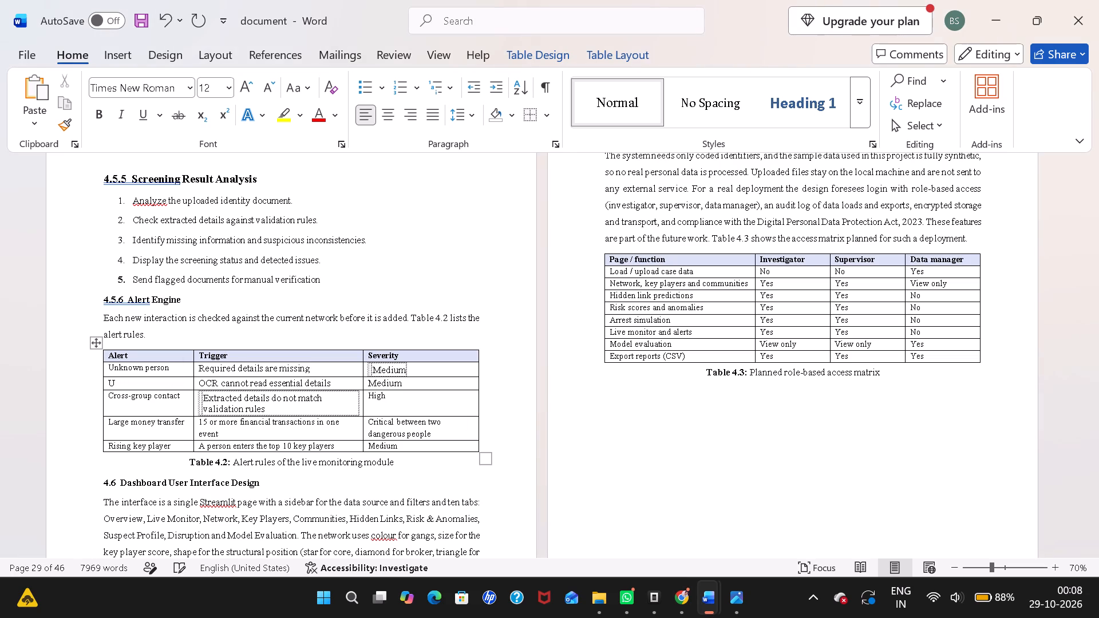
type("ncler")
key("a")
key("BackSpace")
key("BackSpace")
type("ar text")
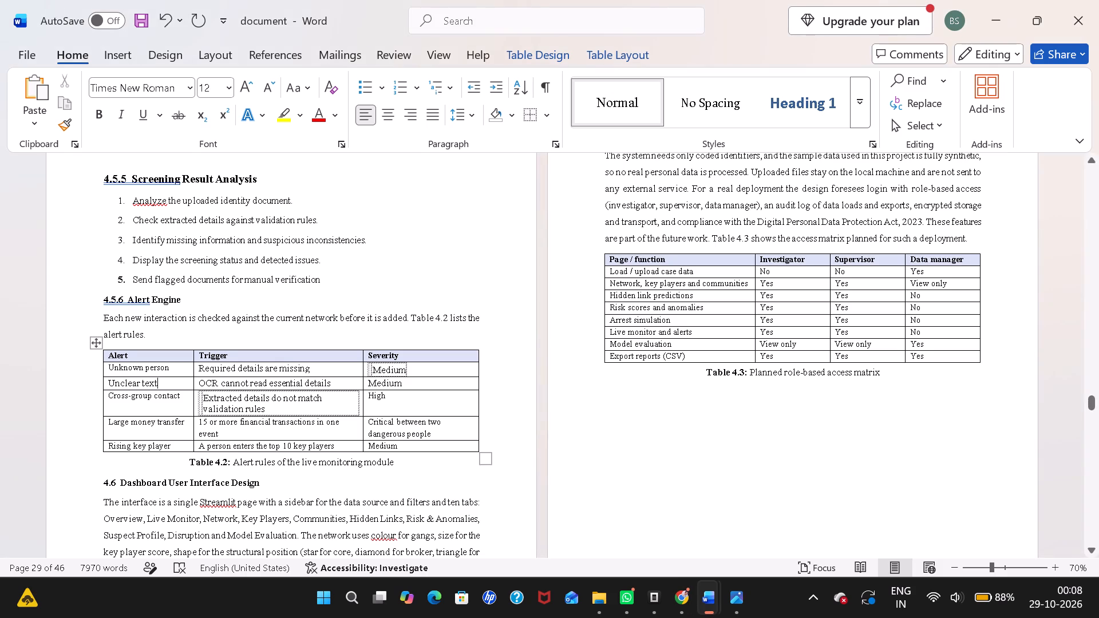
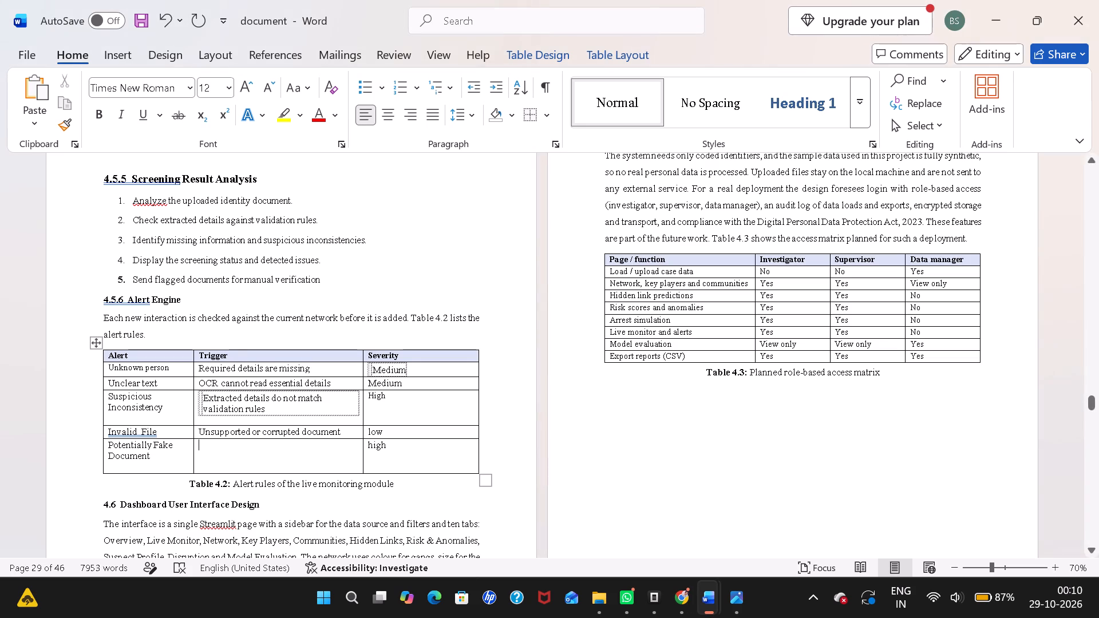
Fill the fifth-row Trigger in Table 4.2 with "Multiple suspicious indicators are detected", pasting the copied text and adding its missing initial M.
key("ctrl+v")
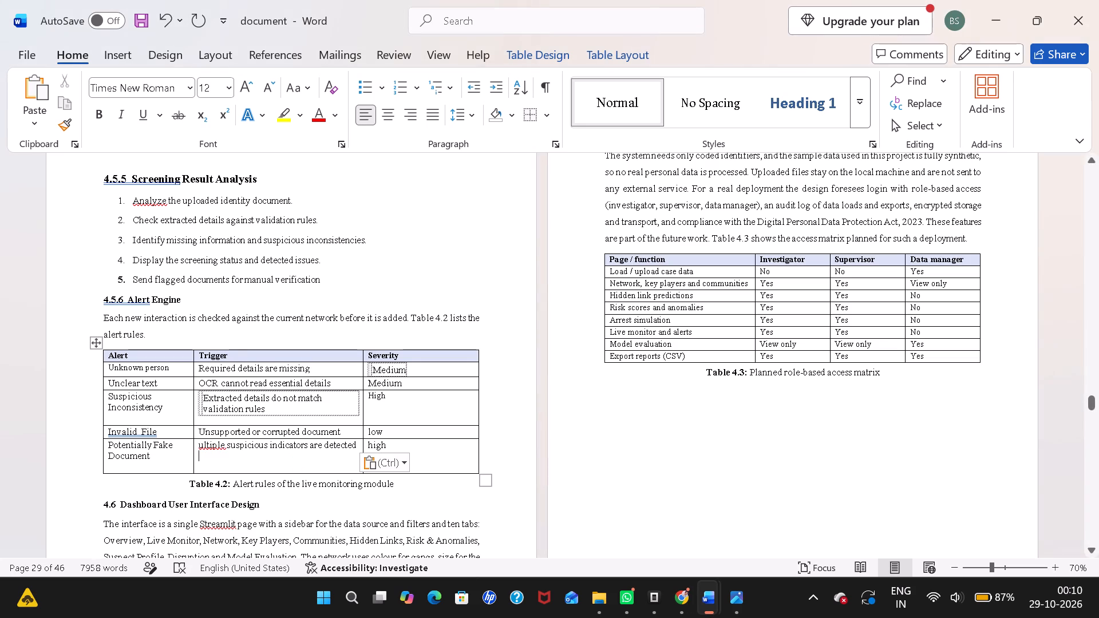
key("Up")
key("shift+m")
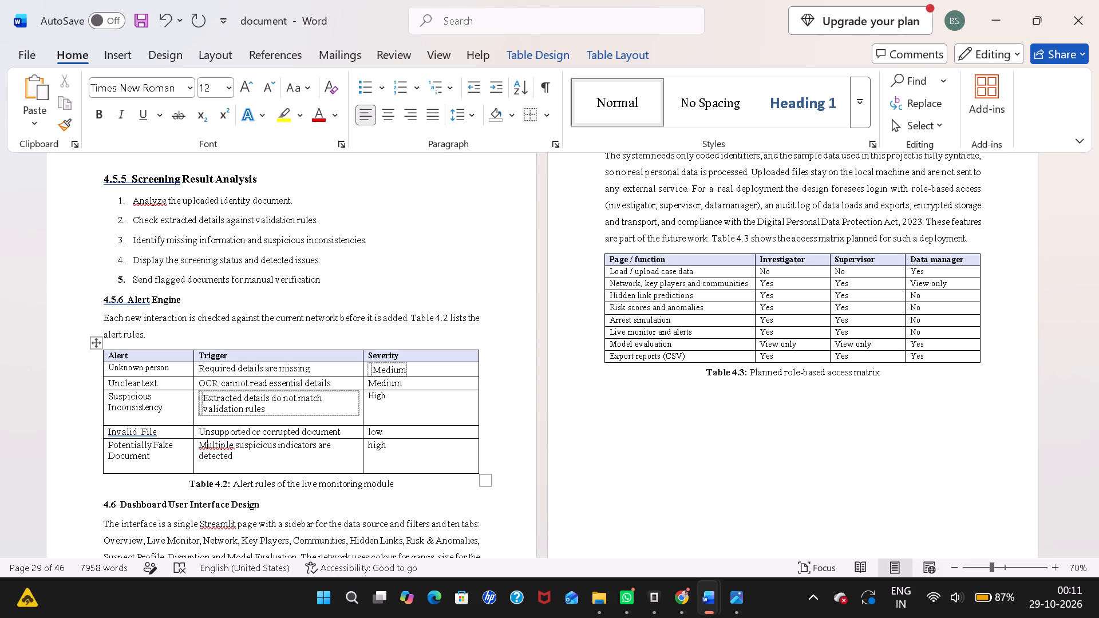
Review section 4.6, Dashboard User Interface Design, between Table 4.2 and the start of Chapter 5.
scroll(314, 458, "down", 1)
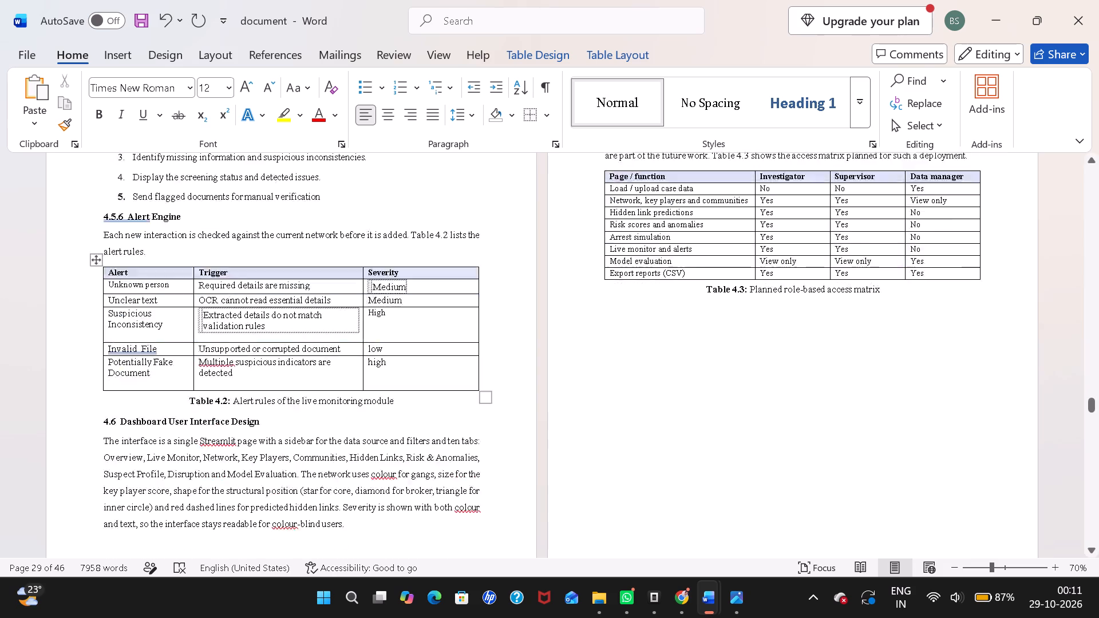
scroll(314, 458, "down", 2)
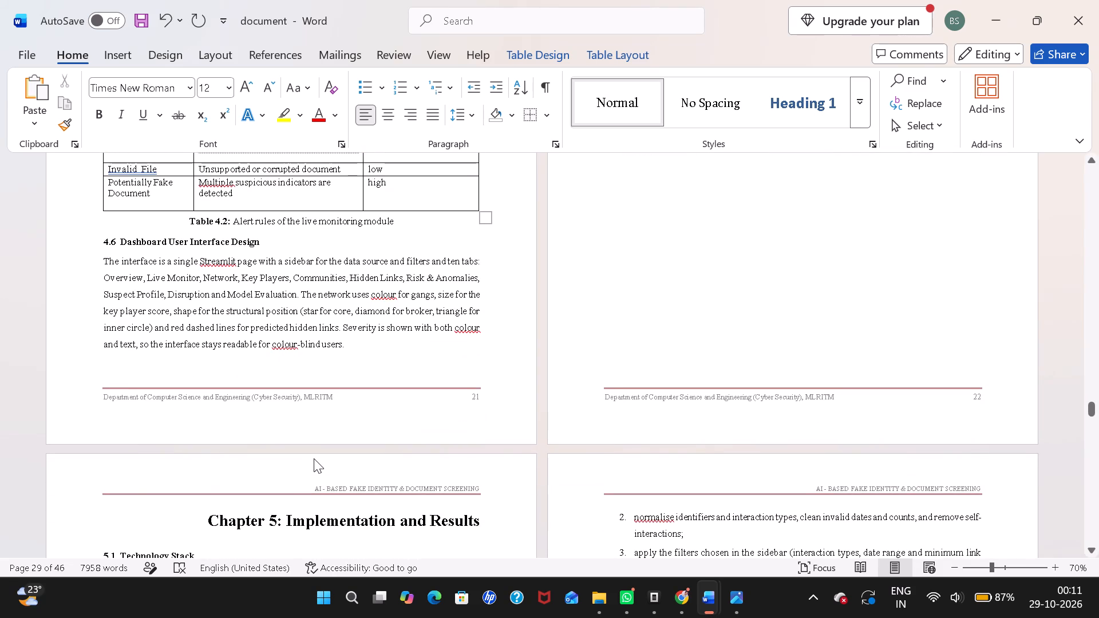
scroll(314, 458, "down", 3)
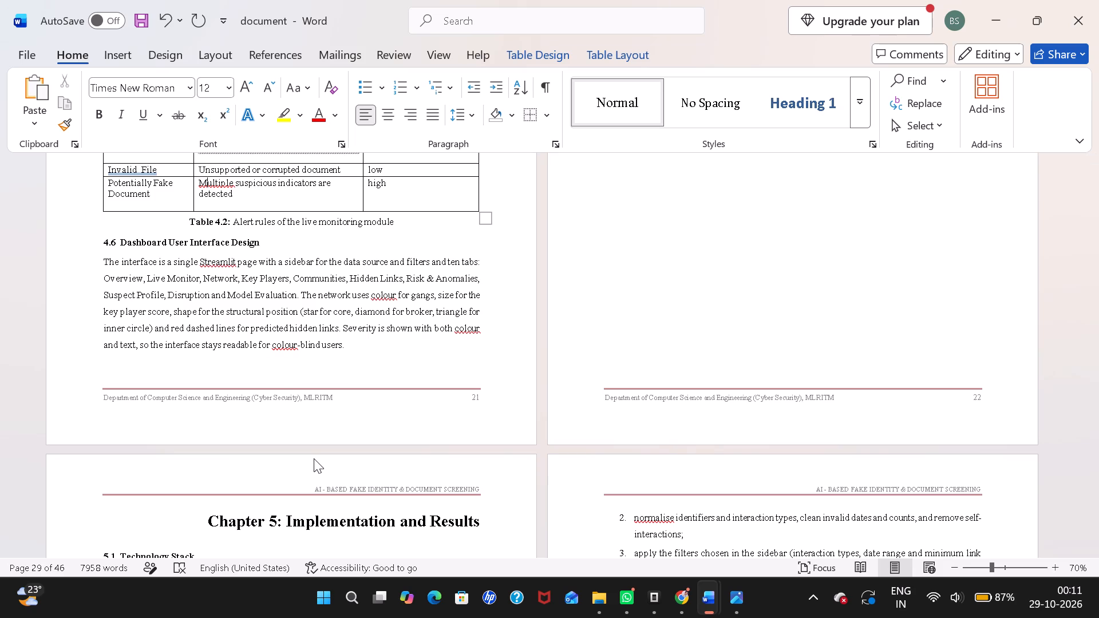
scroll(243, 405, "up", 2)
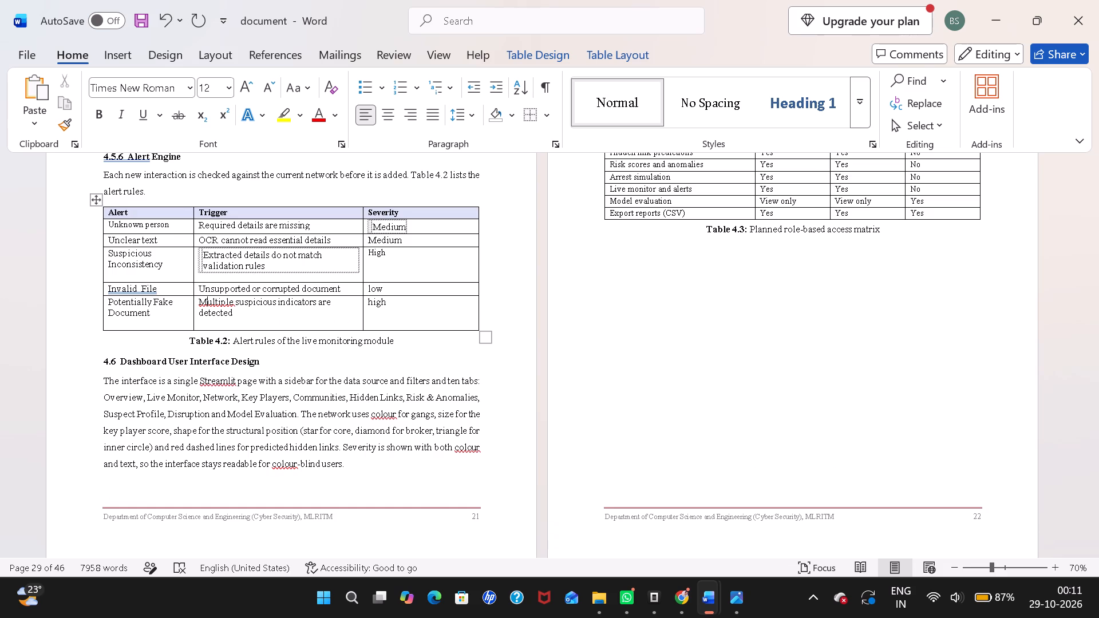
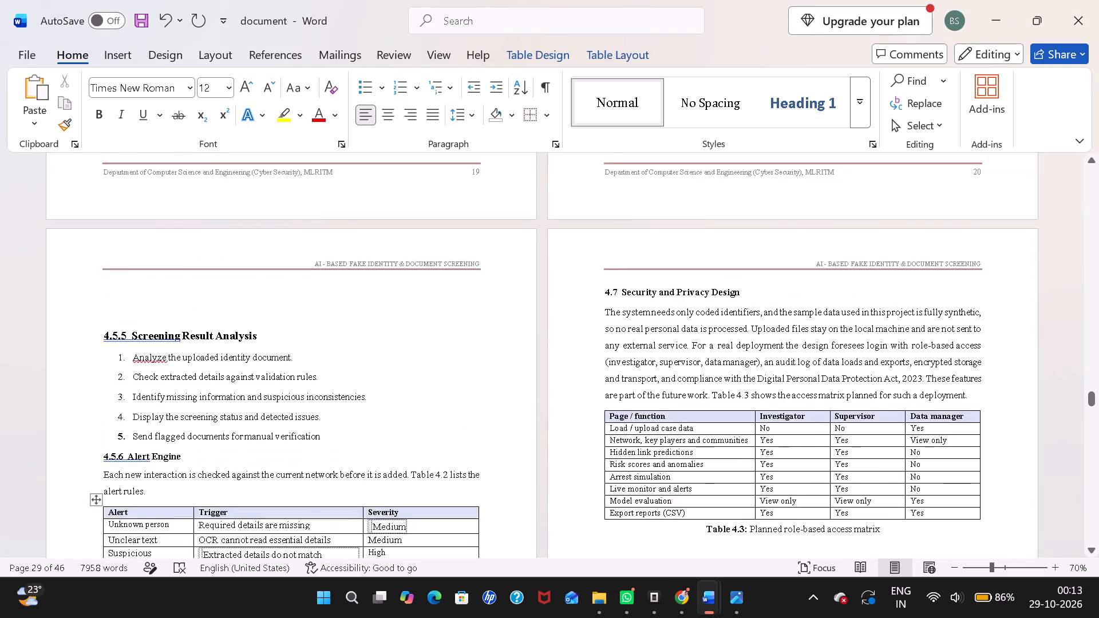
scroll(770, 338, "left", 1)
left_click_drag(104, 390, 357, 473)
key("BackSpace")
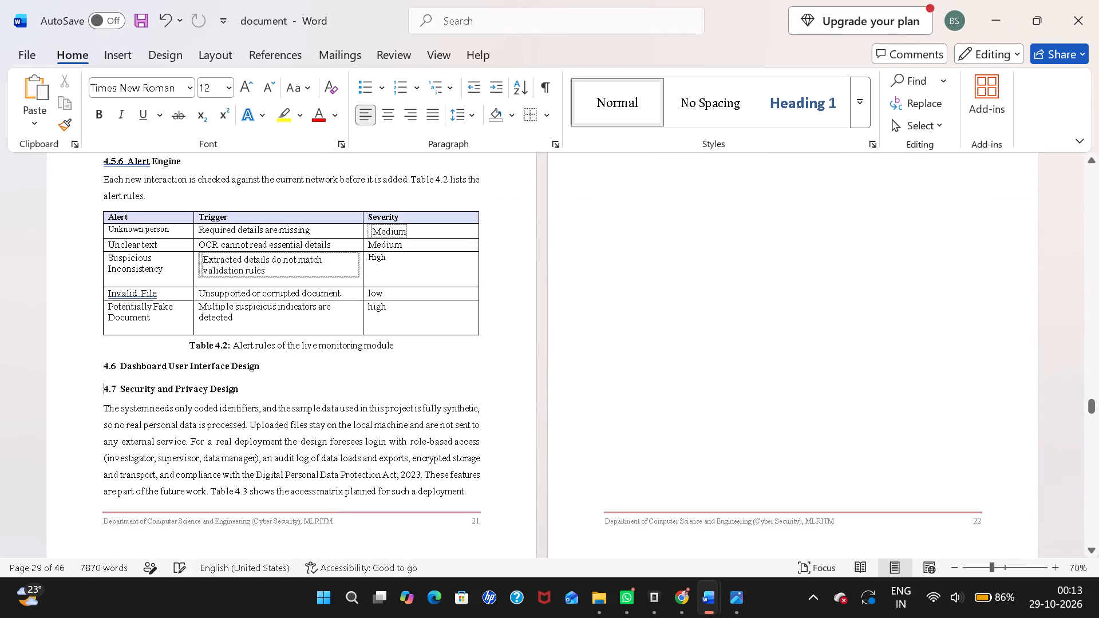
key("ctrl+v")
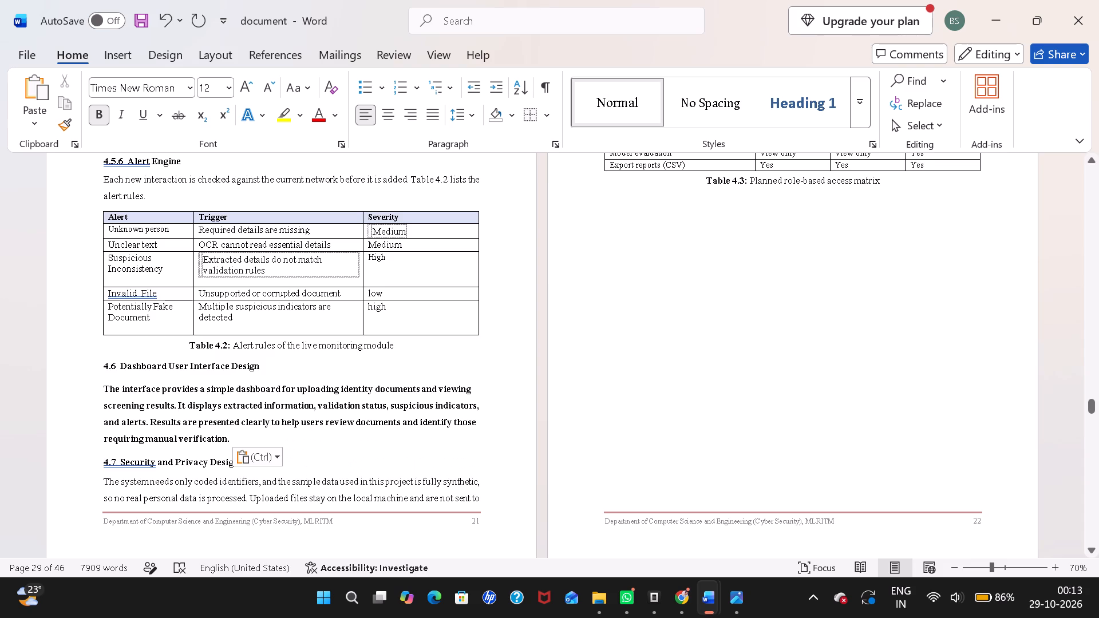
Remove the bold formatting from the pasted paragraph under section 4.6, Dashboard User Interface Design.
left_click_drag(102, 381, 231, 439)
left_click(246, 418)
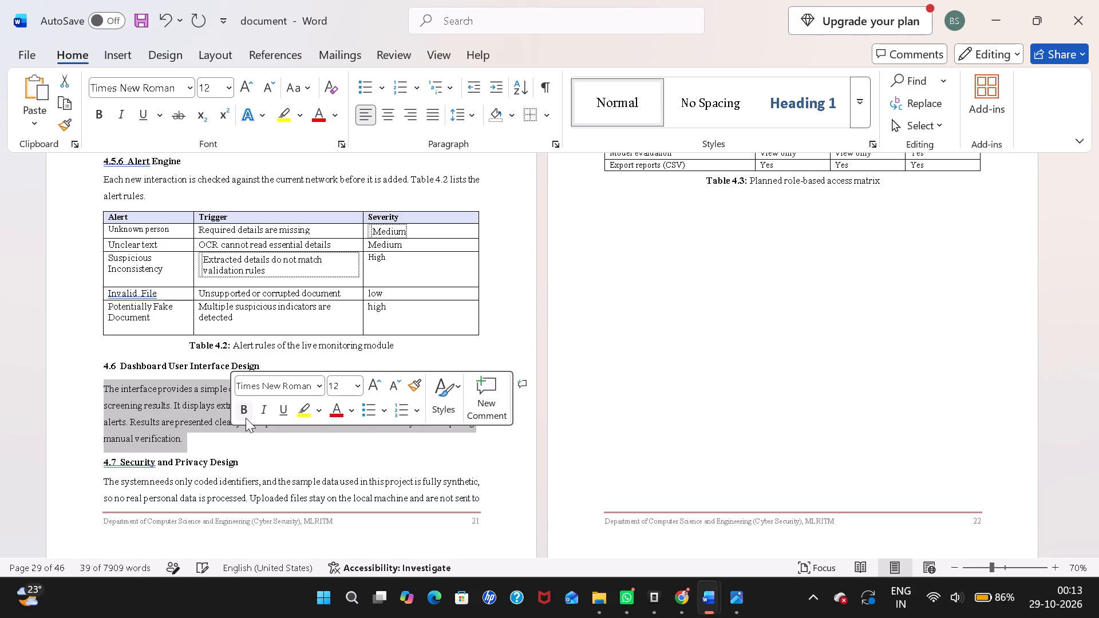
left_click(264, 456)
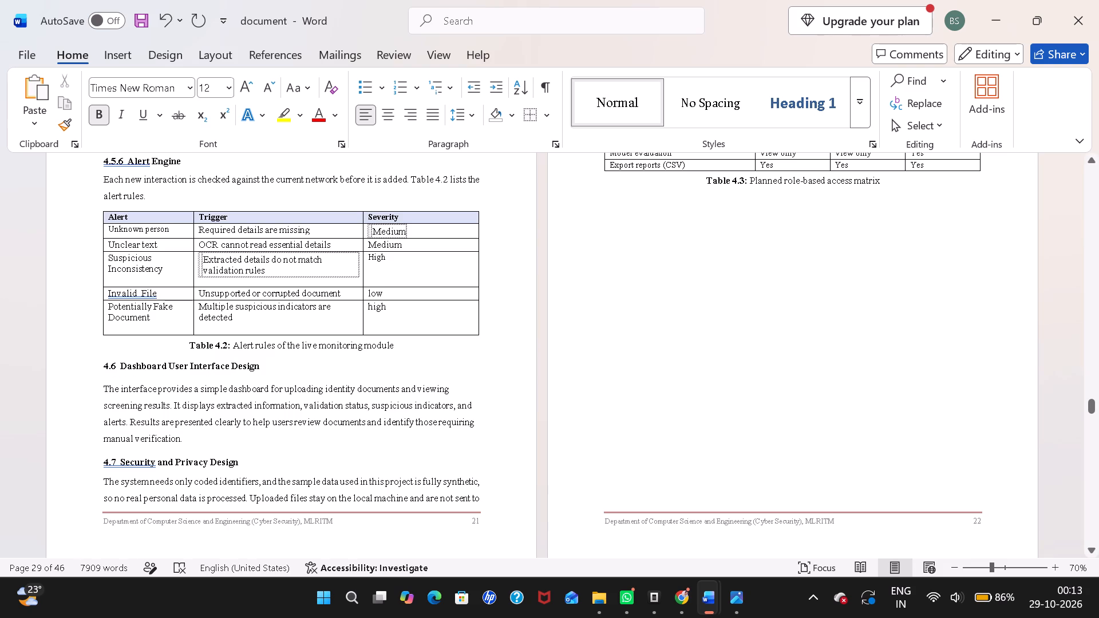
Shorten the caption below the alert rules table to just "Table 4.2", deleting its description and colon.
left_click_drag(233, 344, 397, 358)
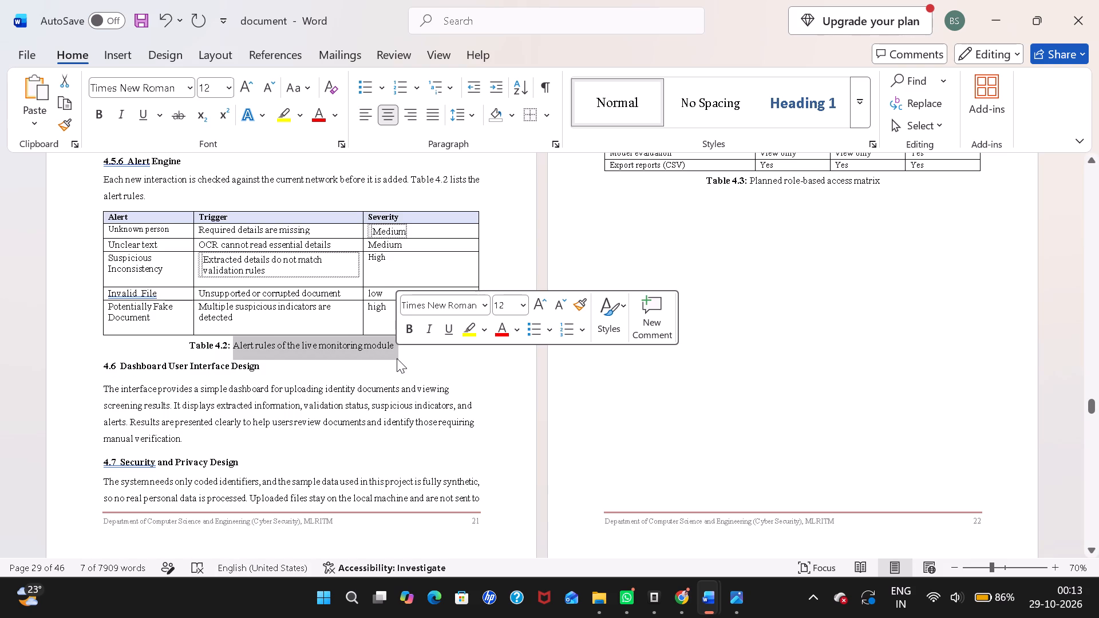
key("BackSpace")
key("BackSpace")
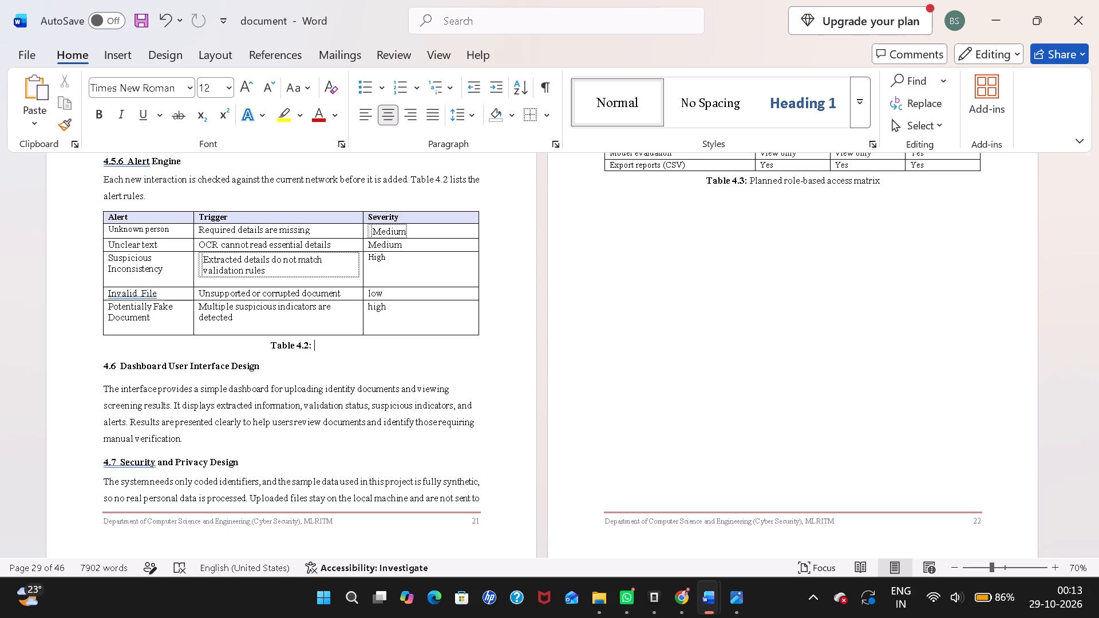
key("BackSpace")
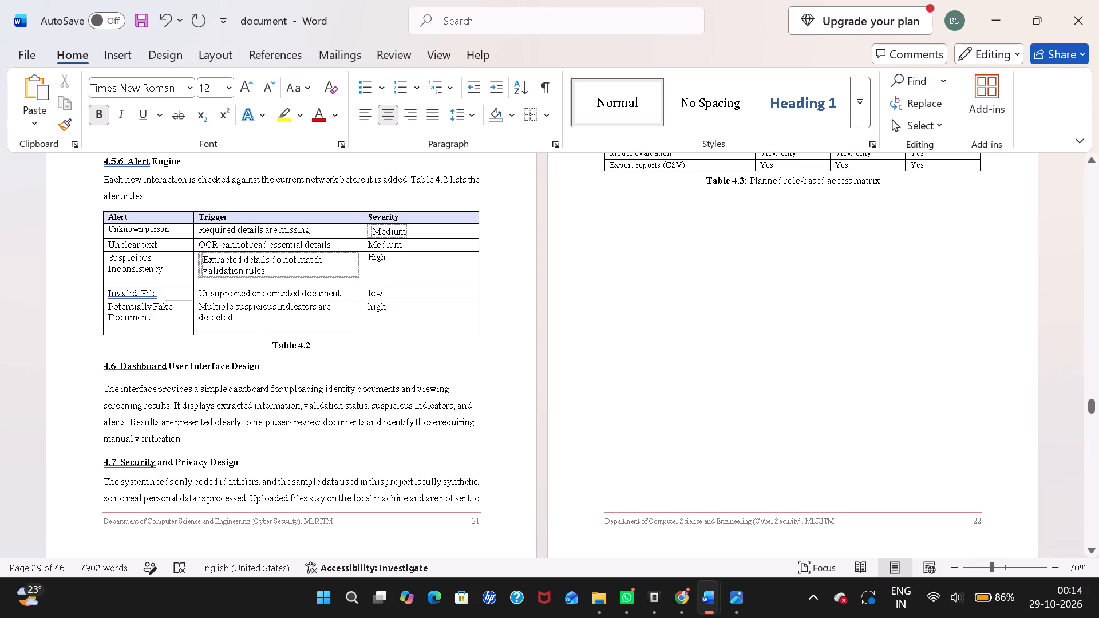
scroll(774, 313, "down", 1)
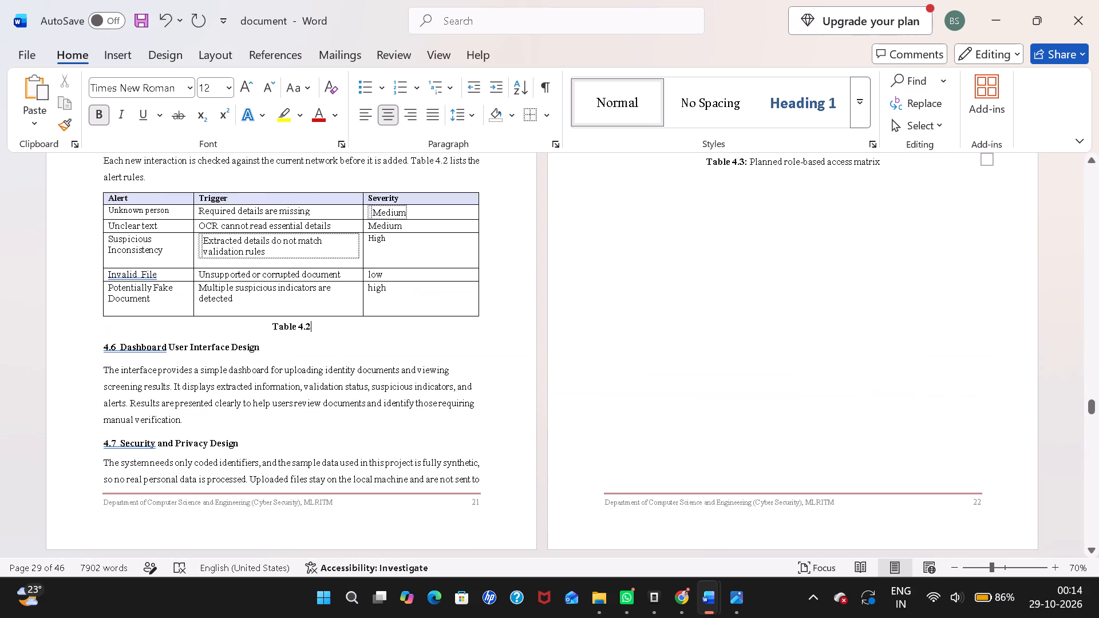
left_click(104, 443)
left_click_drag(104, 443, 911, 262)
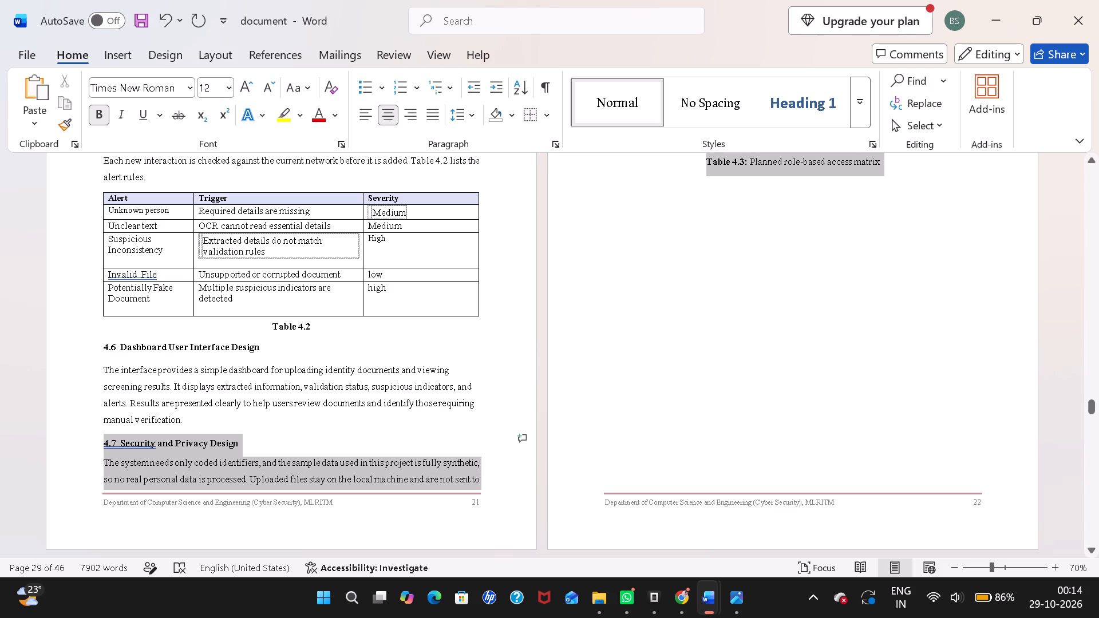
left_click_drag(911, 262, 937, 285)
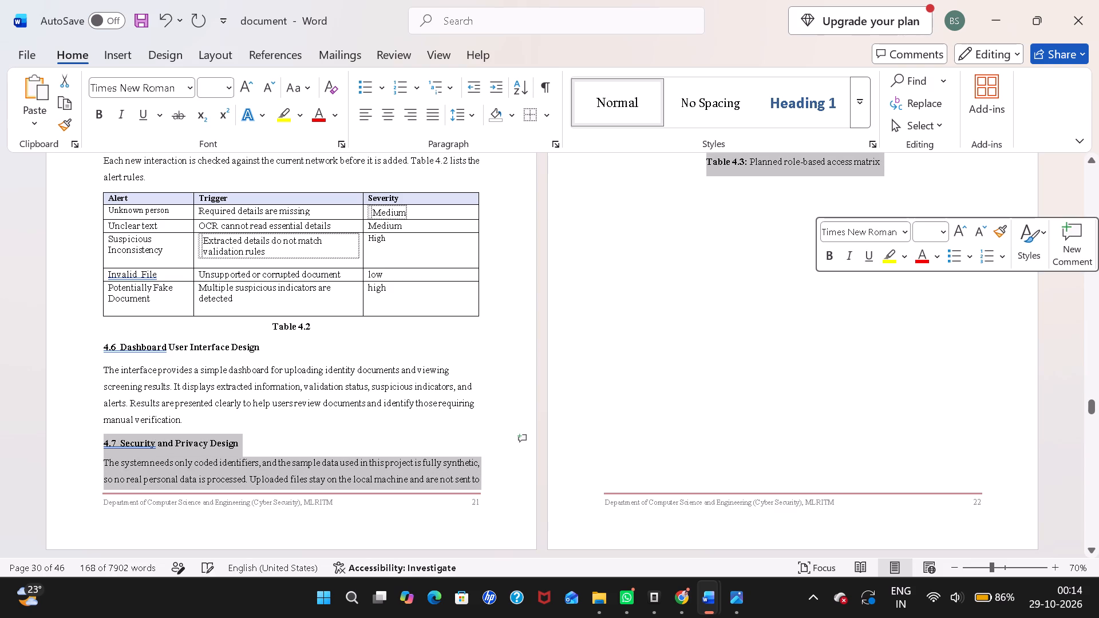
key("ctrl+c")
scroll(937, 285, "up", 1)
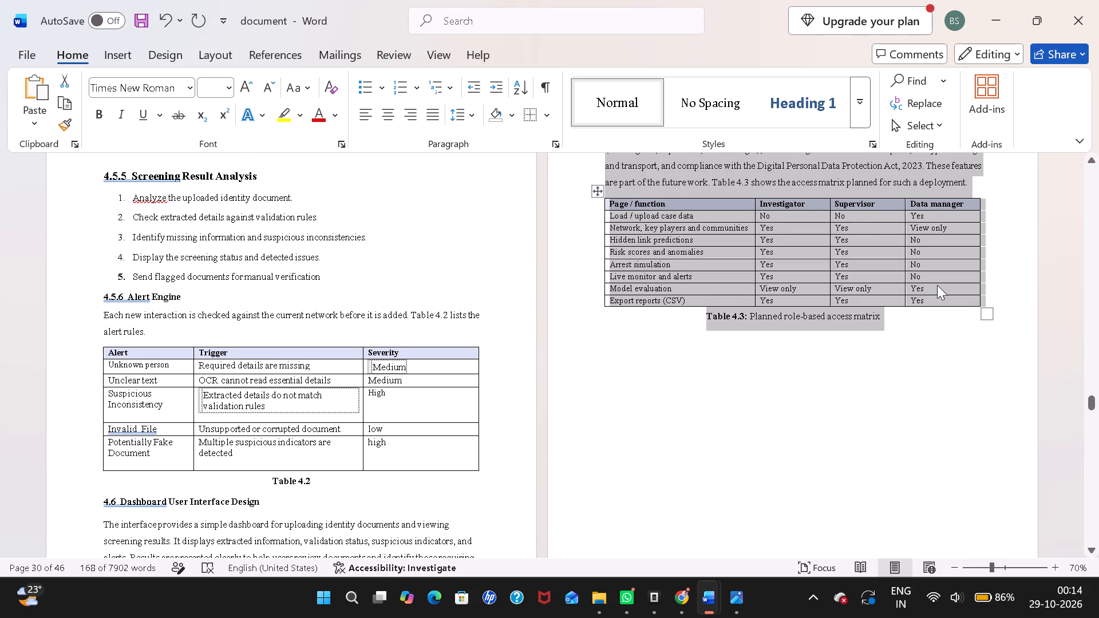
left_click(739, 315)
right_click(711, 375)
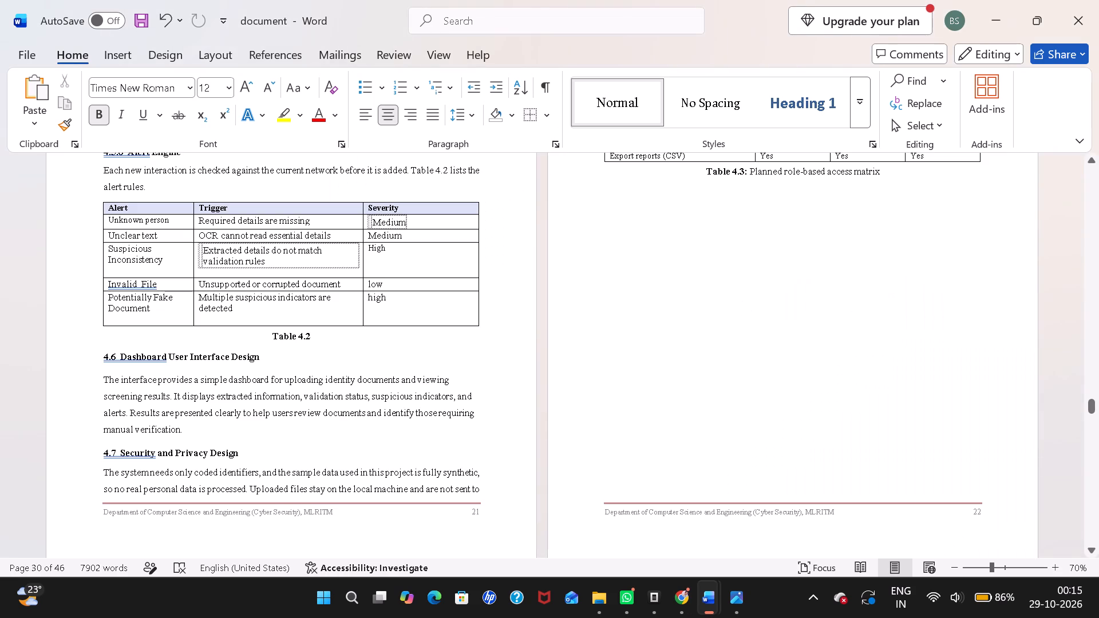
Delete the continuation of section 4.7's old paragraph above Table 4.3 on page 22, keeping the table.
left_click_drag(102, 470, 391, 465)
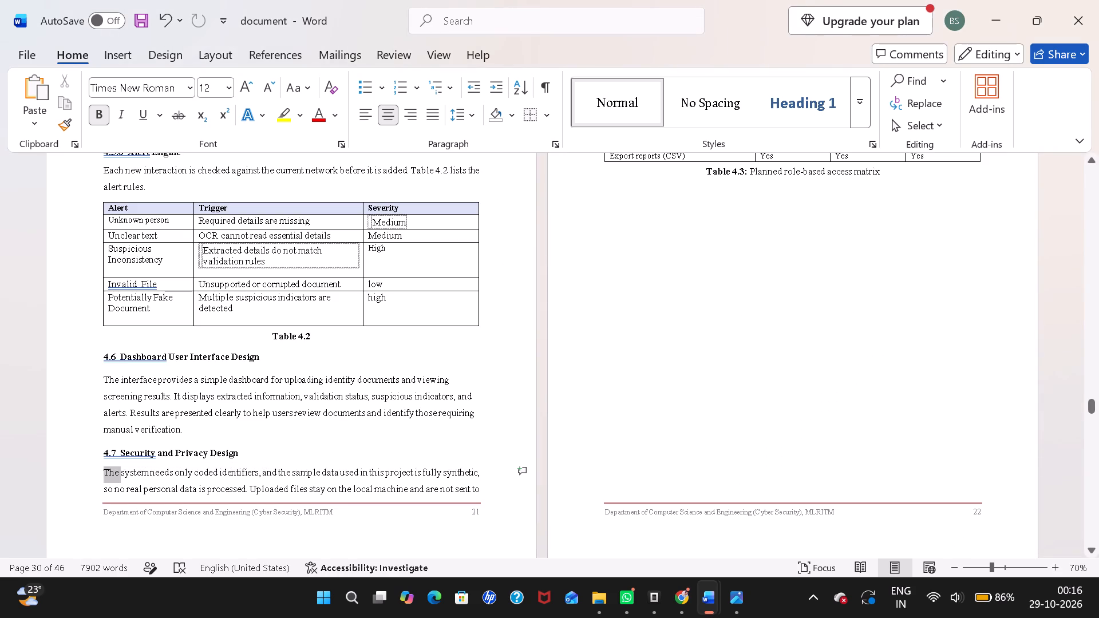
left_click_drag(391, 465, 730, 336)
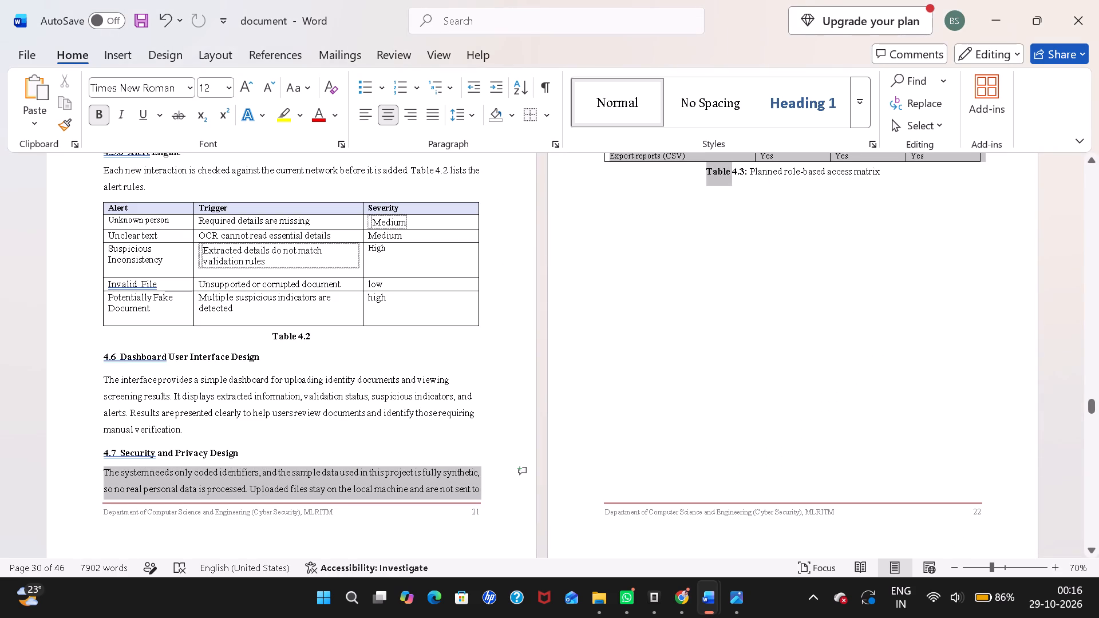
left_click_drag(730, 336, 682, 194)
scroll(682, 194, "up", 2)
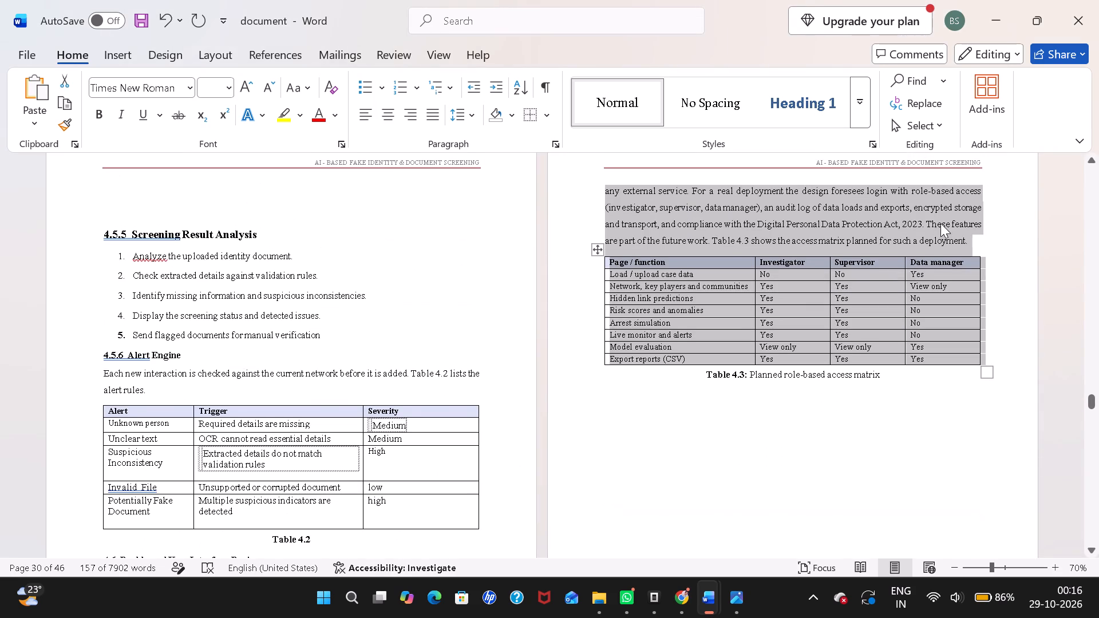
left_click(940, 223)
left_click_drag(969, 241, 619, 169)
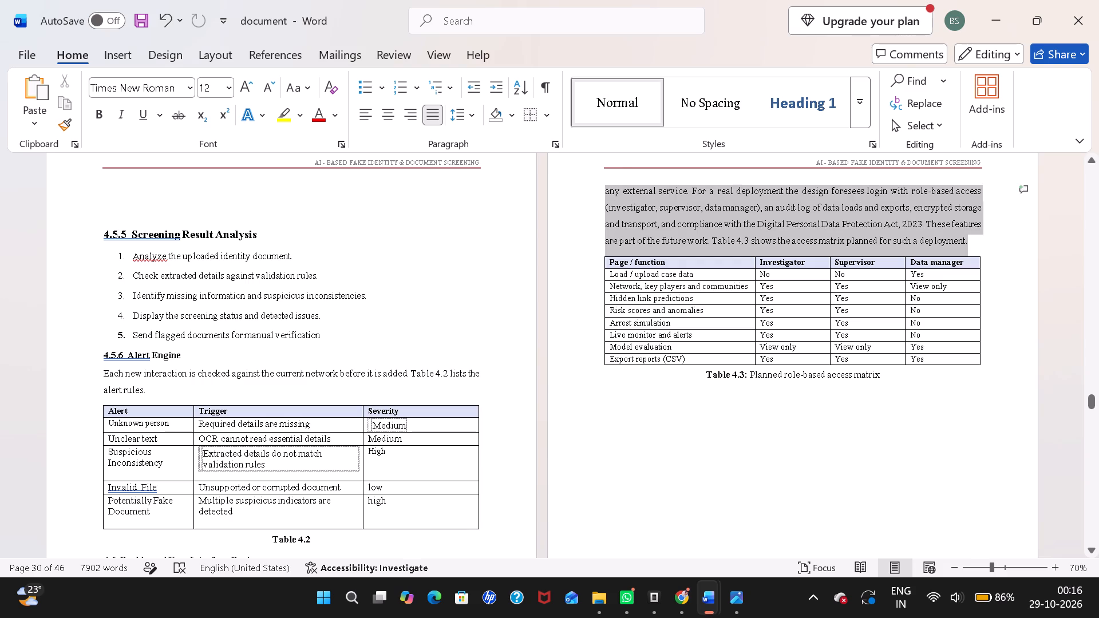
left_click_drag(619, 169, 604, 177)
key("BackSpace")
Replace the remaining old text under the 4.7 Security and Privacy Design heading on page 21 with the copied ChatGPT paragraph.
scroll(394, 312, "down", 1)
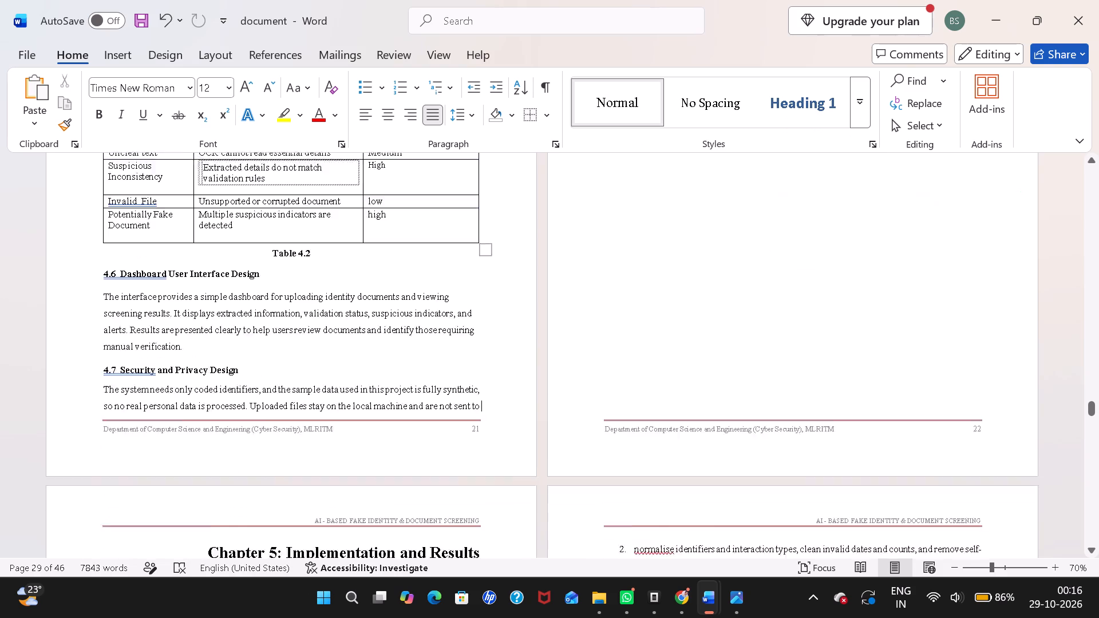
scroll(394, 312, "down", 1)
scroll(429, 204, "up", 2)
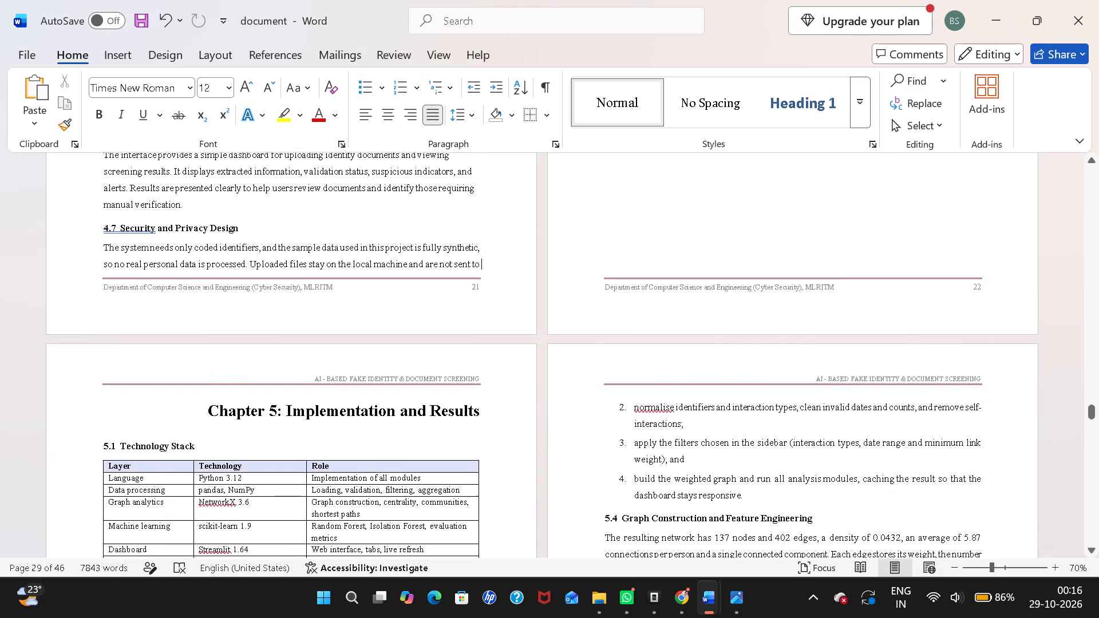
scroll(429, 204, "up", 1)
scroll(429, 204, "down", 1)
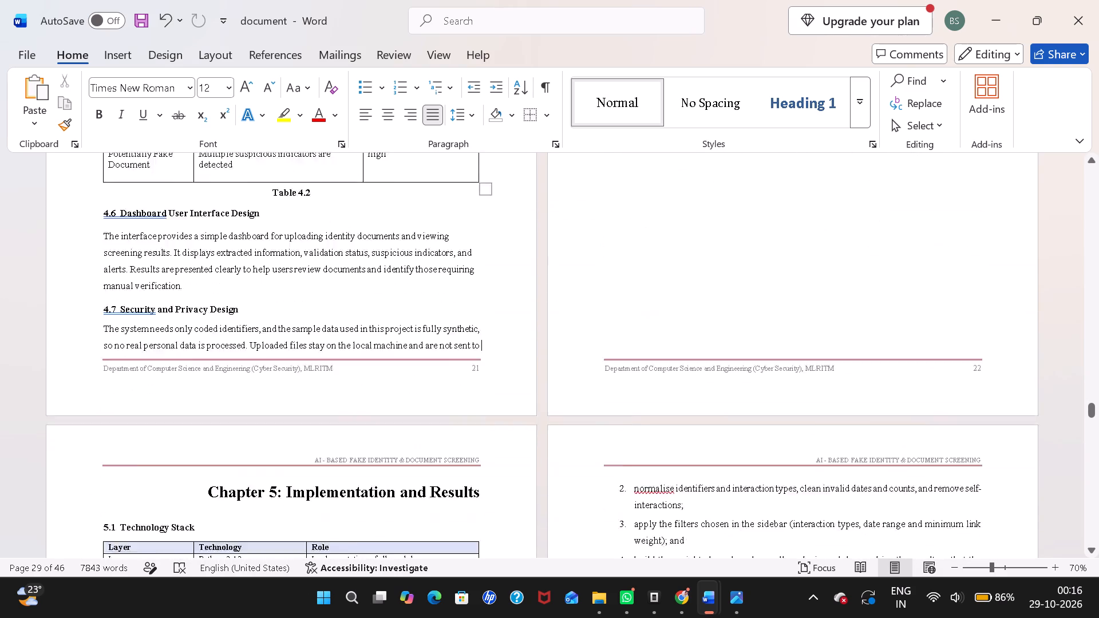
scroll(429, 204, "down", 1)
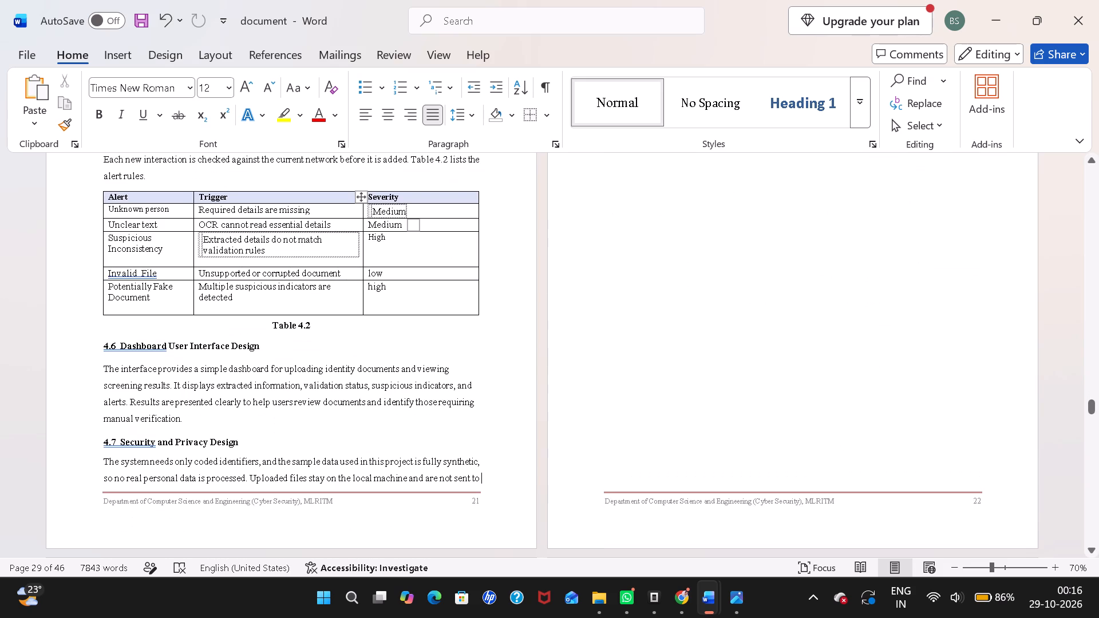
left_click_drag(104, 459, 395, 465)
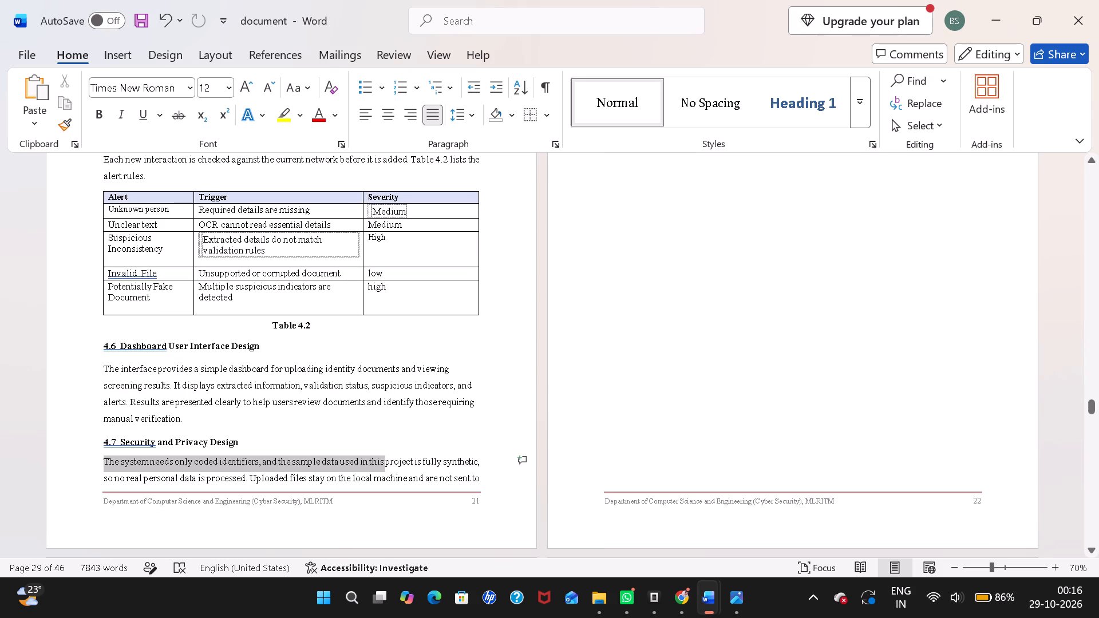
left_click_drag(395, 465, 475, 478)
key("BackSpace")
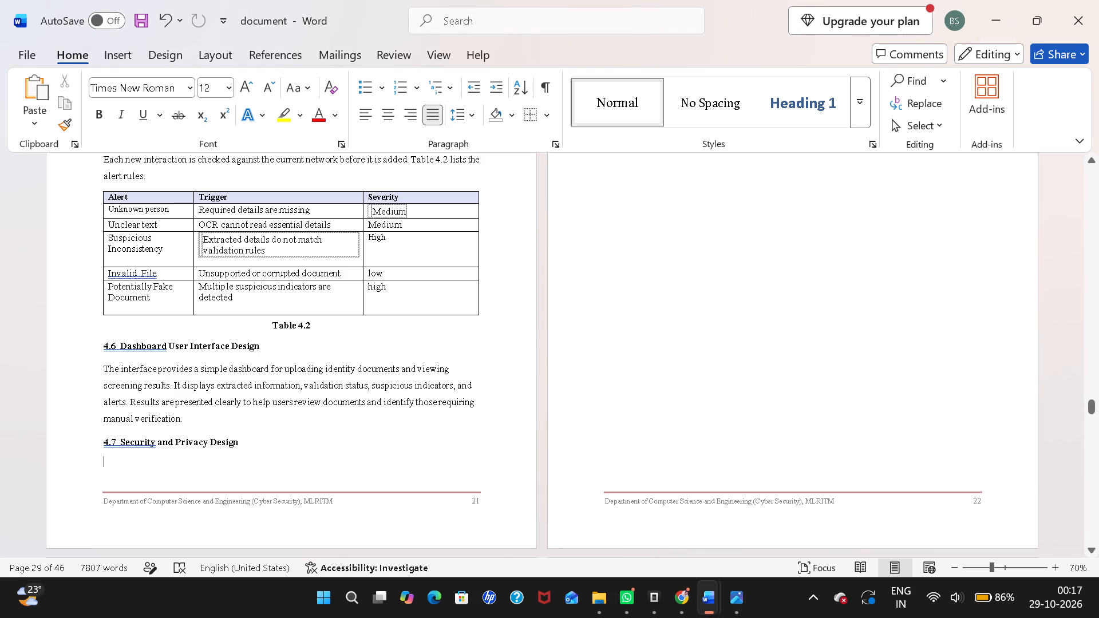
key("ctrl+v")
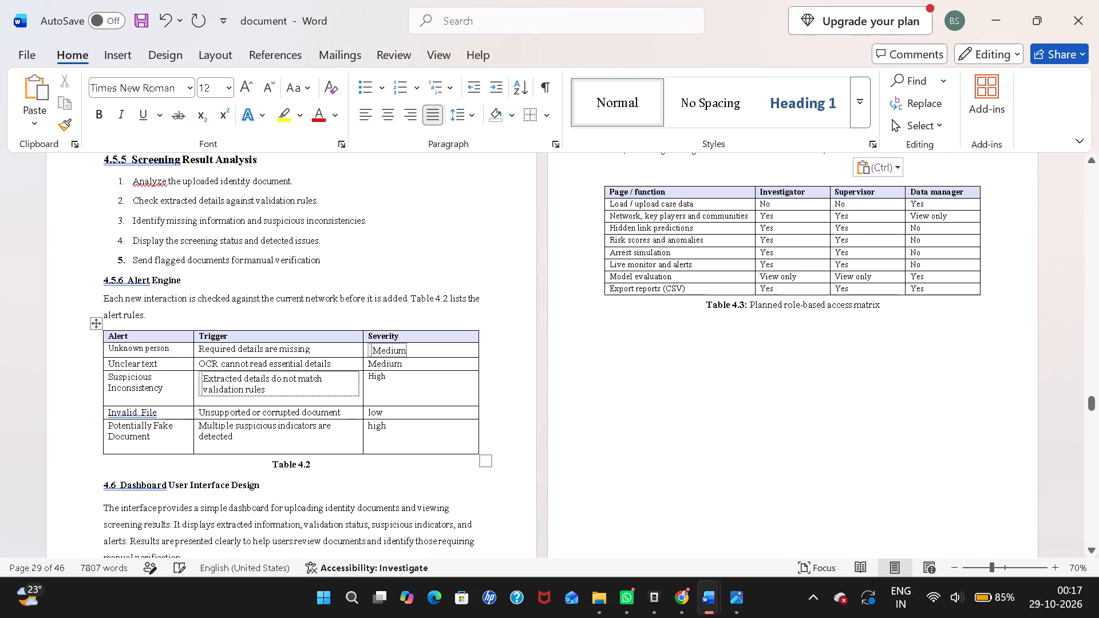
scroll(242, 429, "up", 2)
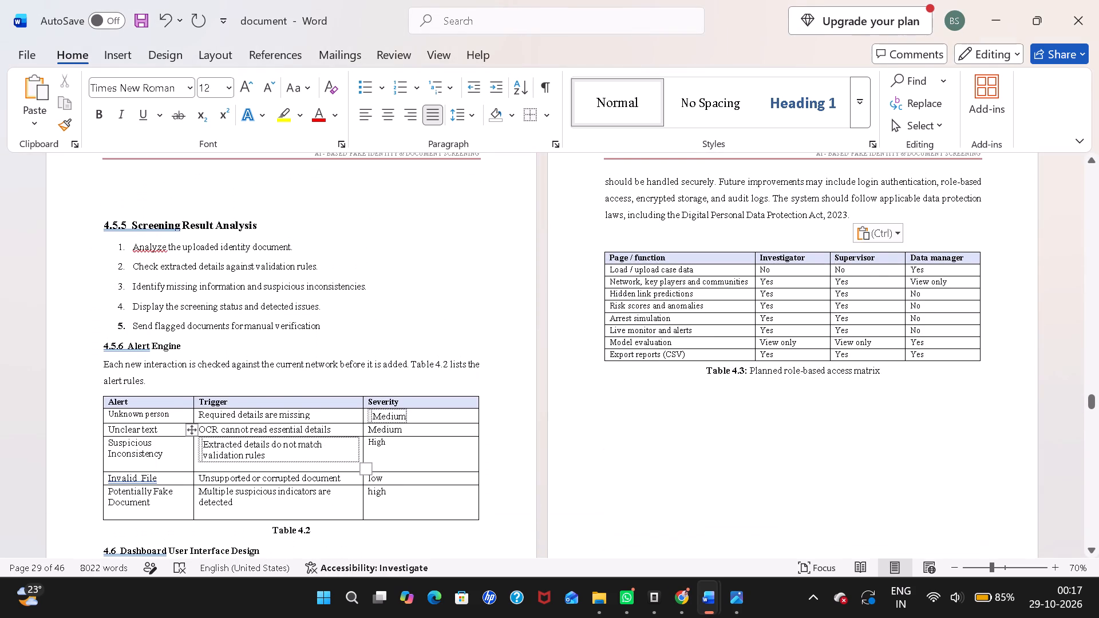
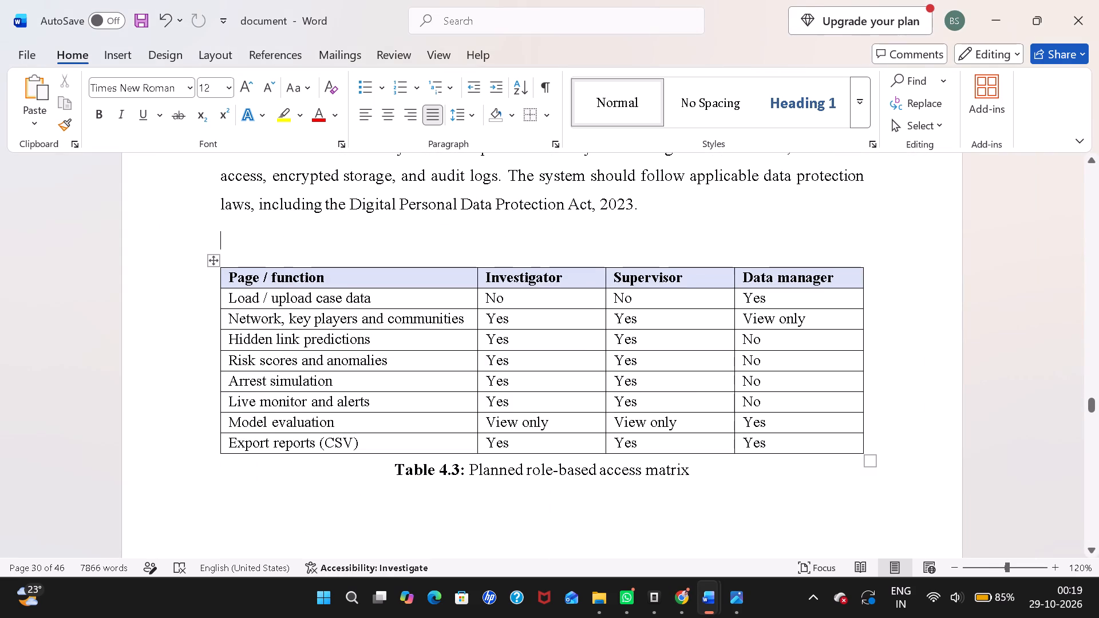
left_click(393, 296)
key("BackSpace")
key("BackSpace")
key("BackSpace")
key("BackSpace")
key("BackSpace")
key("BackSpace")
key("BackSpace")
key("BackSpace")
key("BackSpace")
key("BackSpace")
key("BackSpace")
key("BackSpace")
key("BackSpace")
key("BackSpace")
key("BackSpace")
key("BackSpace")
key("BackSpace")
key("BackSpace")
key("BackSpace")
key("BackSpace")
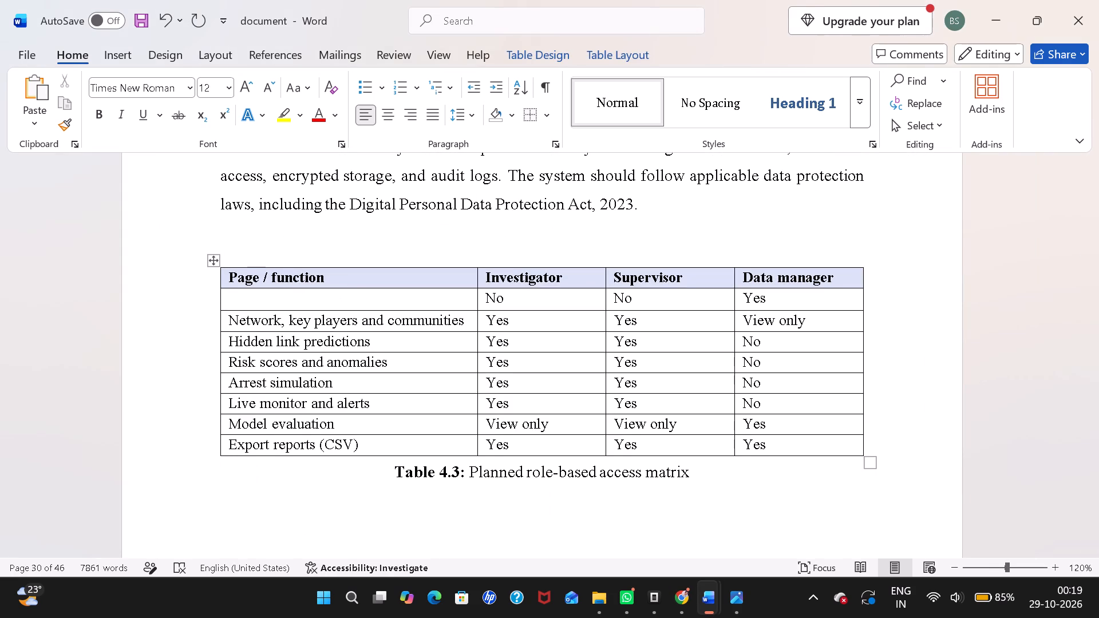
key("u")
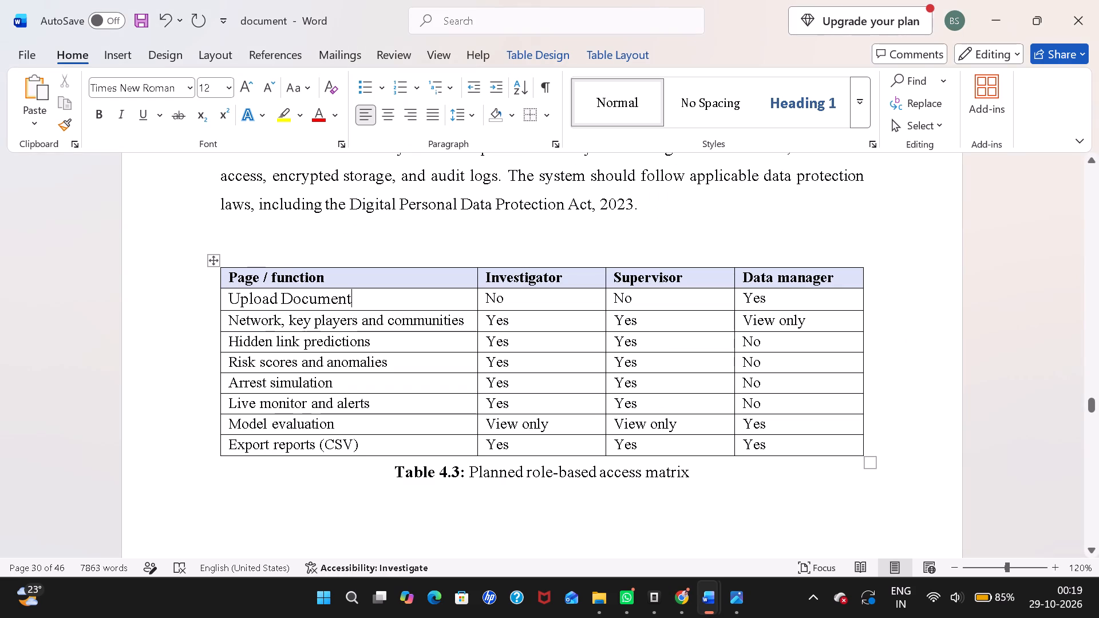
Set the Upload Document row's access values in Table 4.3 to yes, yes and no.
left_click(560, 304)
key("BackSpace")
key("BackSpace")
key("BackSpace")
key("BackSpace")
key("BackSpace")
key("BackSpace")
type("yes")
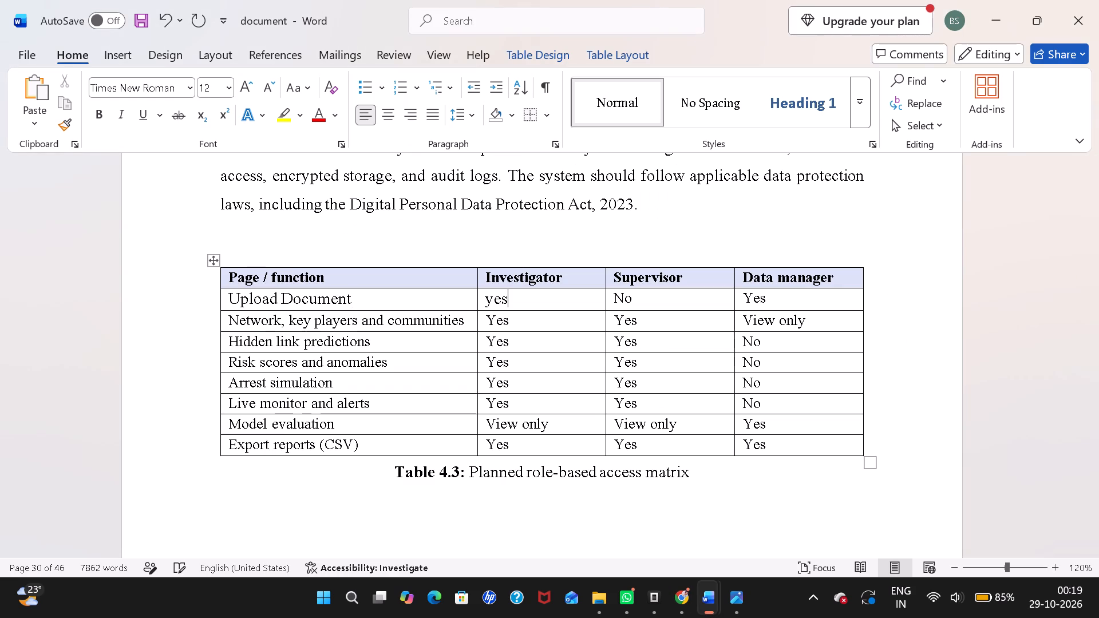
left_click(694, 303)
key("BackSpace")
key("BackSpace")
key("BackSpace")
type("yes")
left_click(781, 291)
key("BackSpace")
key("BackSpace")
key("BackSpace")
key("BackSpace")
key("BackSpace")
key("BackSpace")
key("BackSpace")
key("BackSpace")
key("BackSpace")
type("no")
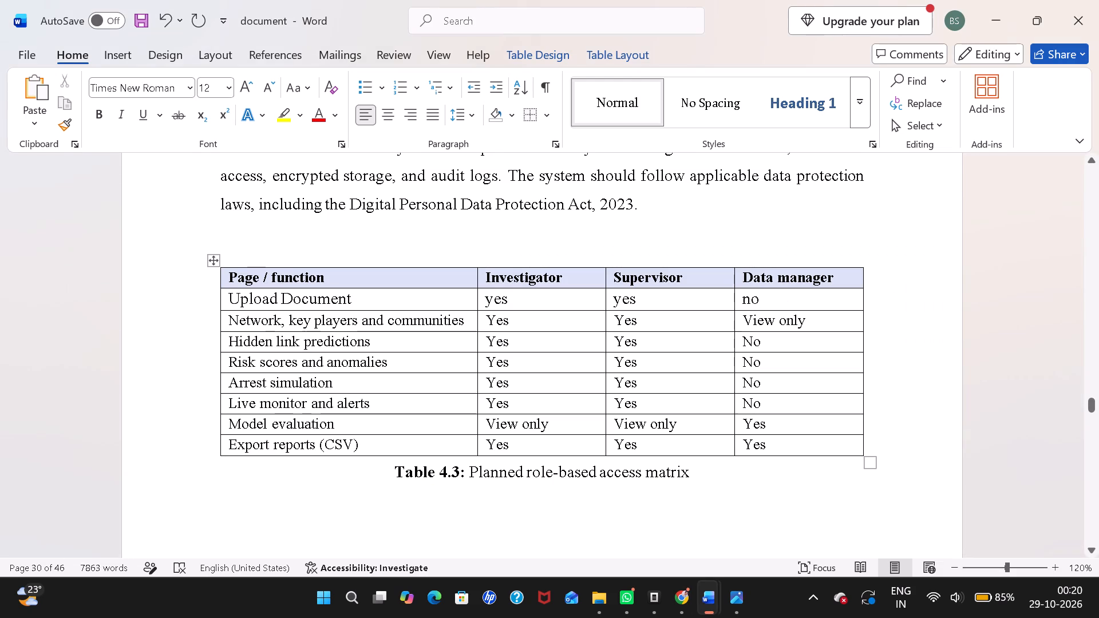
Replace the Investigator column header in Table 4.3 with "Administrator" in bold.
left_click(588, 285)
key("BackSpace")
key("BackSpace")
key("BackSpace")
key("BackSpace")
key("BackSpace")
key("BackSpace")
key("BackSpace")
key("BackSpace")
key("BackSpace")
key("BackSpace")
key("BackSpace")
key("BackSpace")
key("BackSpace")
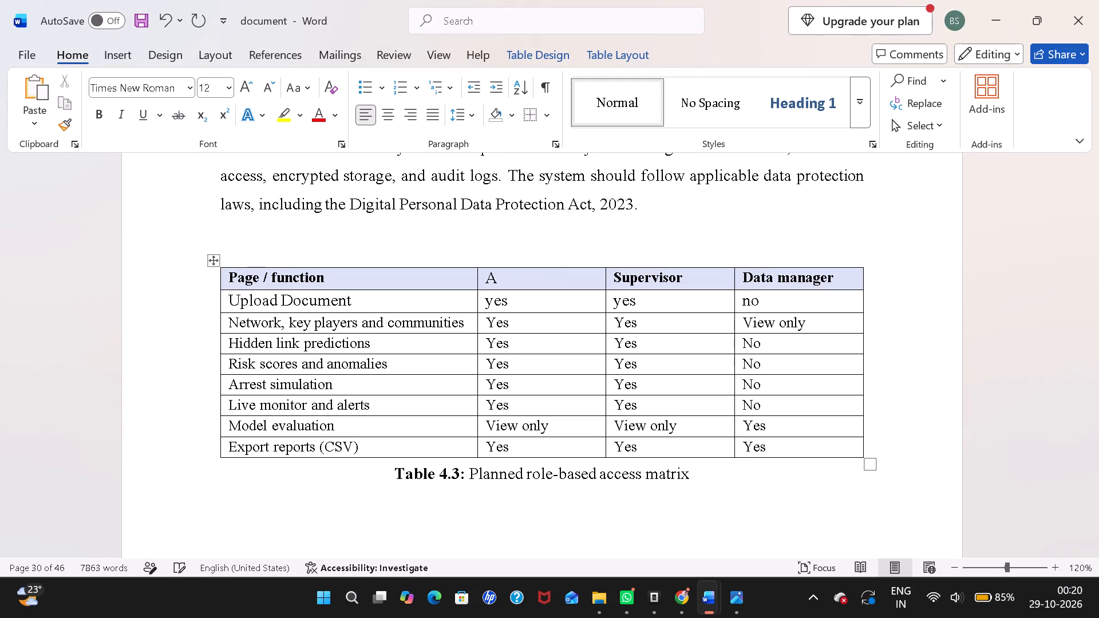
type("dministr")
key("a")
type("tor")
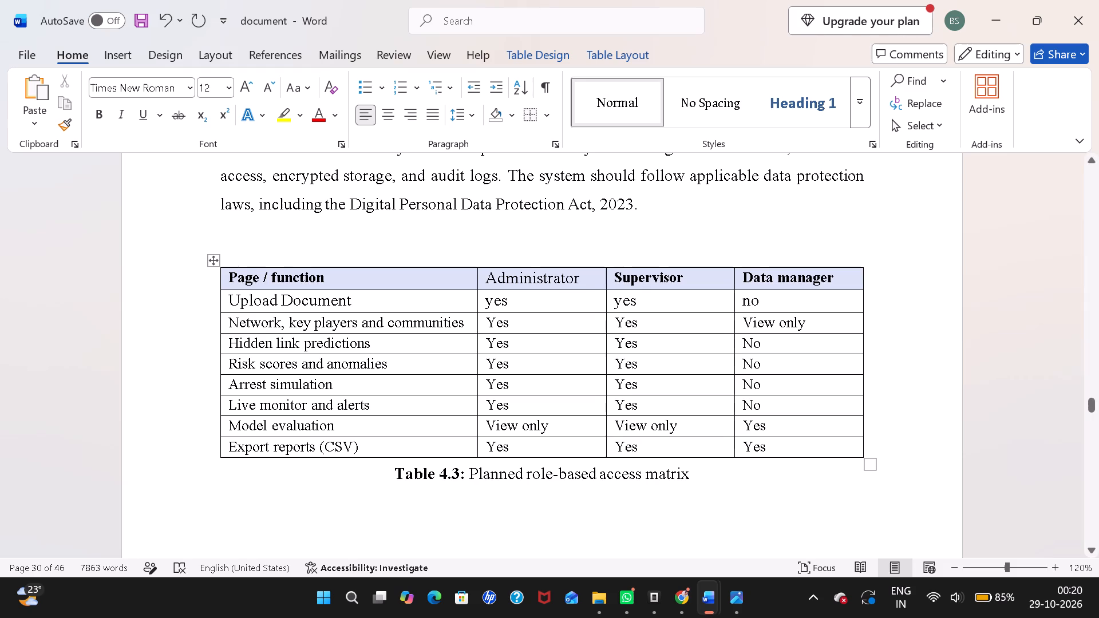
left_click_drag(488, 278, 580, 282)
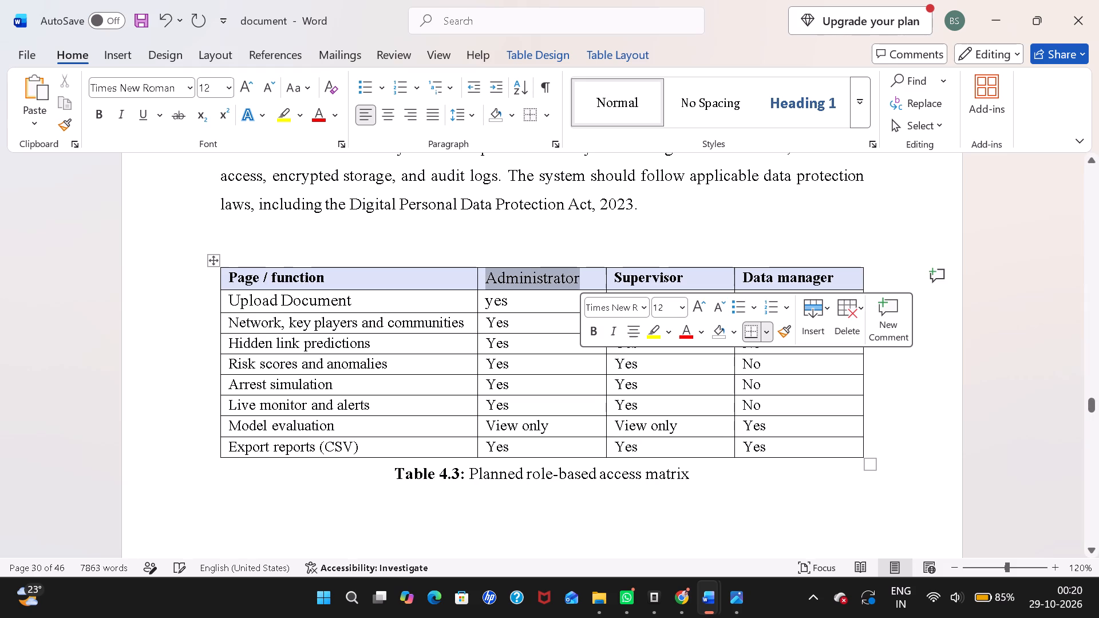
left_click(594, 330)
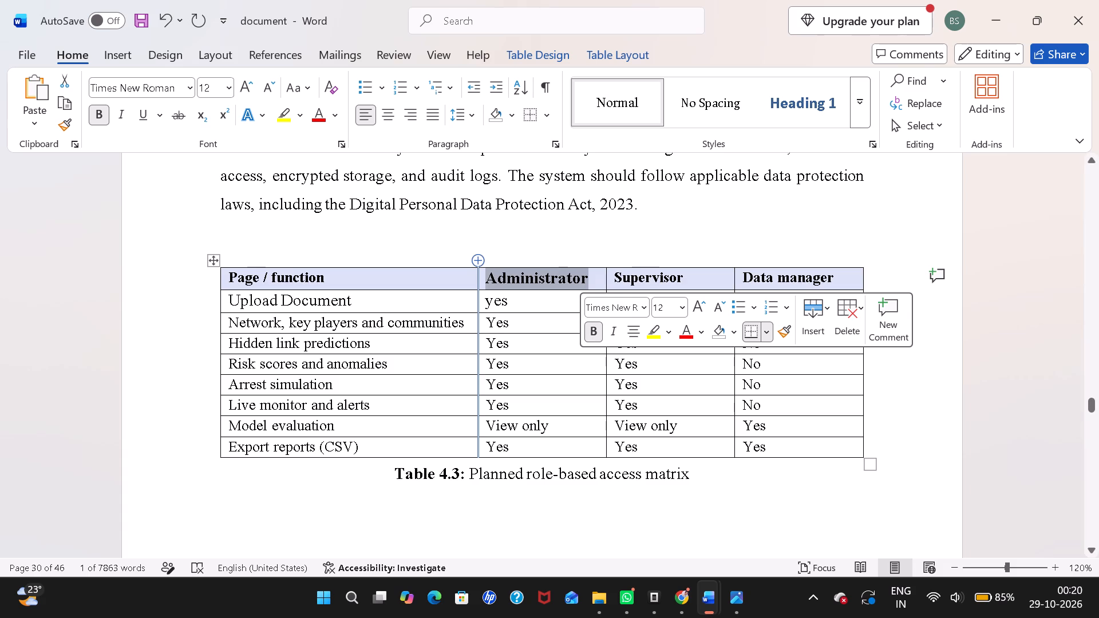
left_click(477, 236)
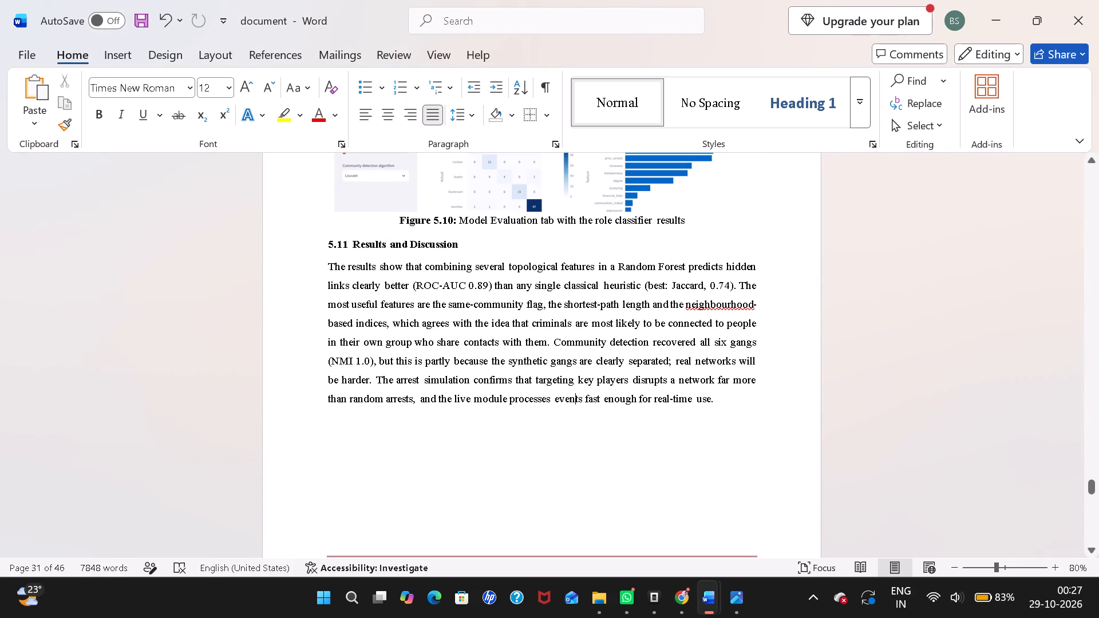
scroll(552, 440, "up", 8)
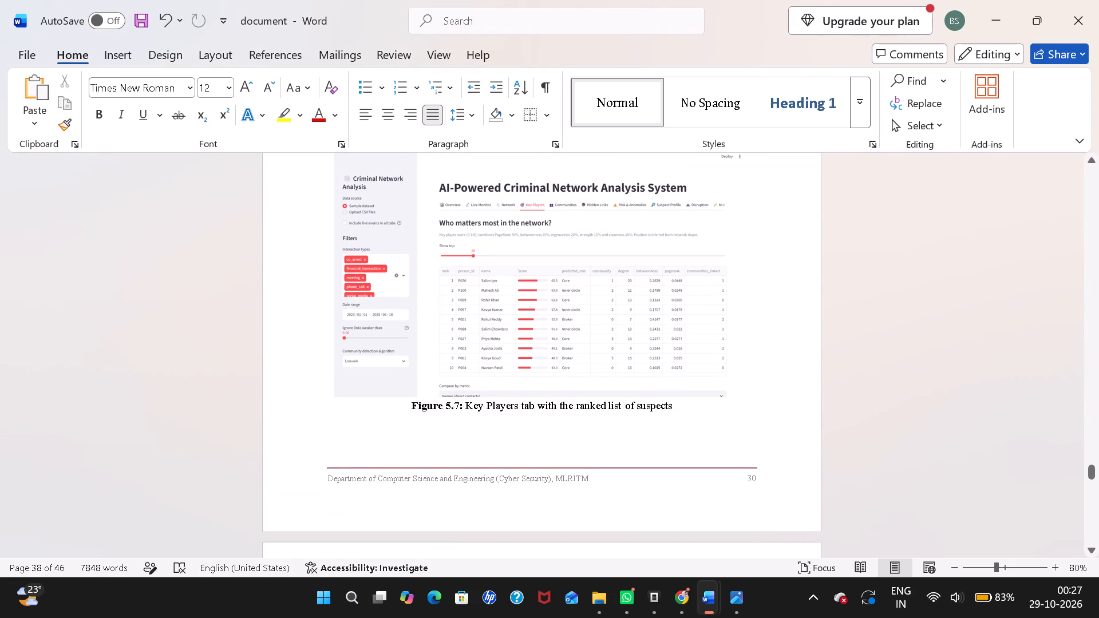
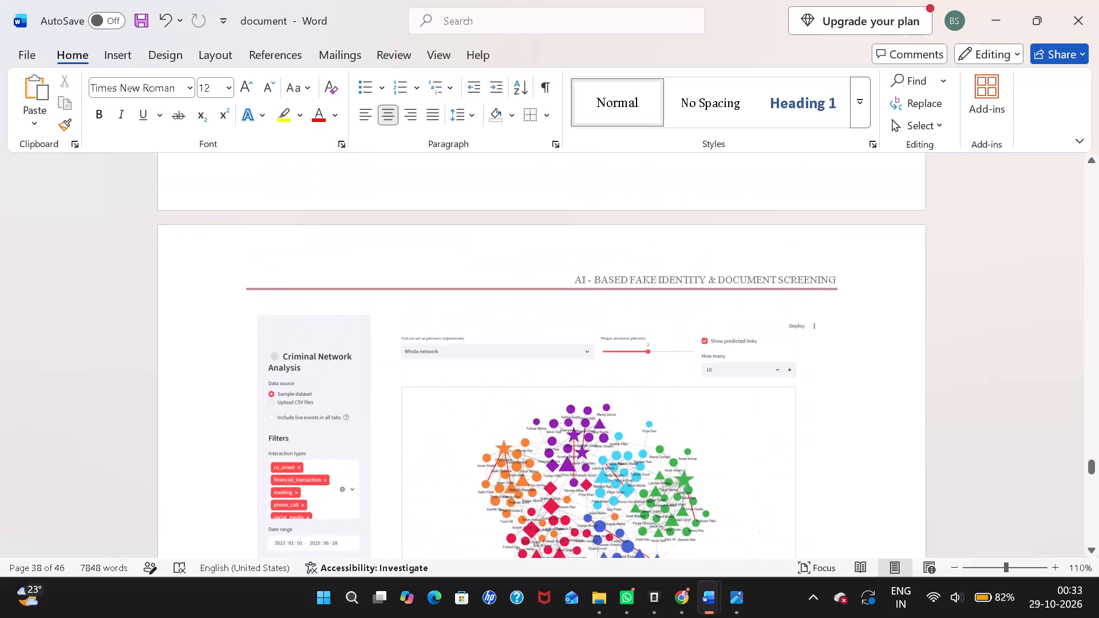
Look back through Chapter 5 and the end of Chapter 4 to locate the section 5.1 Technology Stack table.
scroll(552, 440, "up", 1)
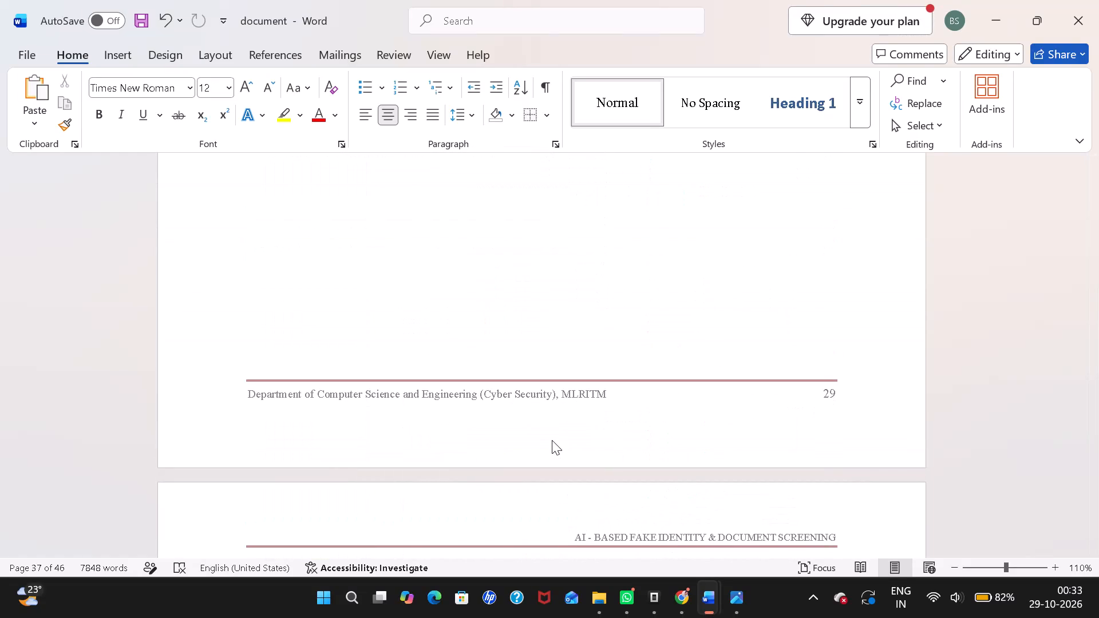
scroll(516, 275, "up", 1)
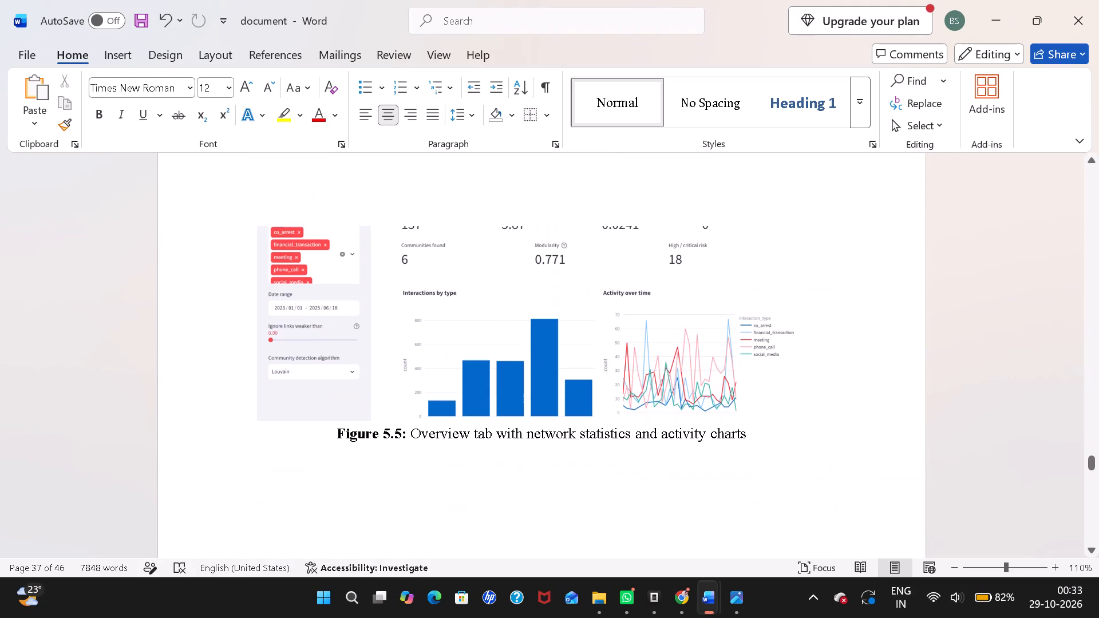
scroll(516, 275, "up", 1)
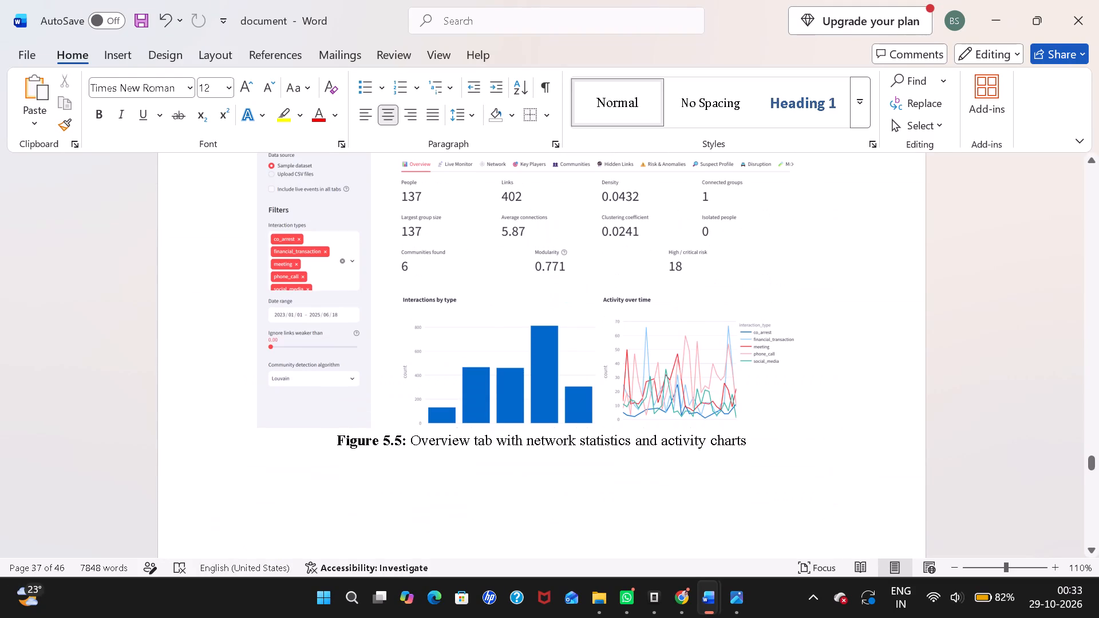
scroll(516, 275, "up", 4)
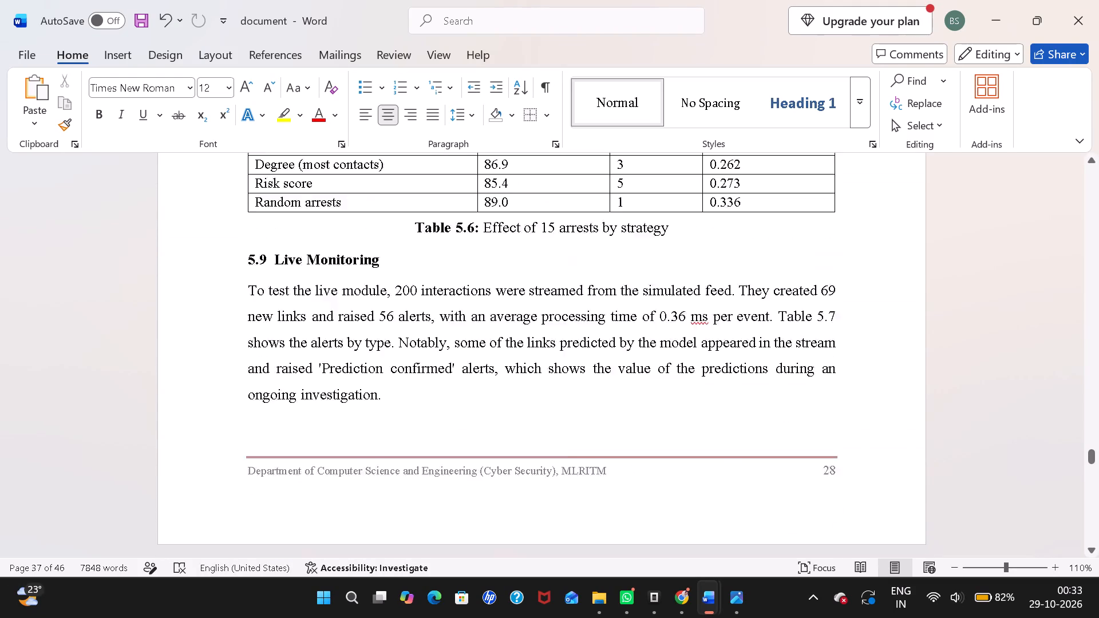
scroll(516, 275, "up", 4)
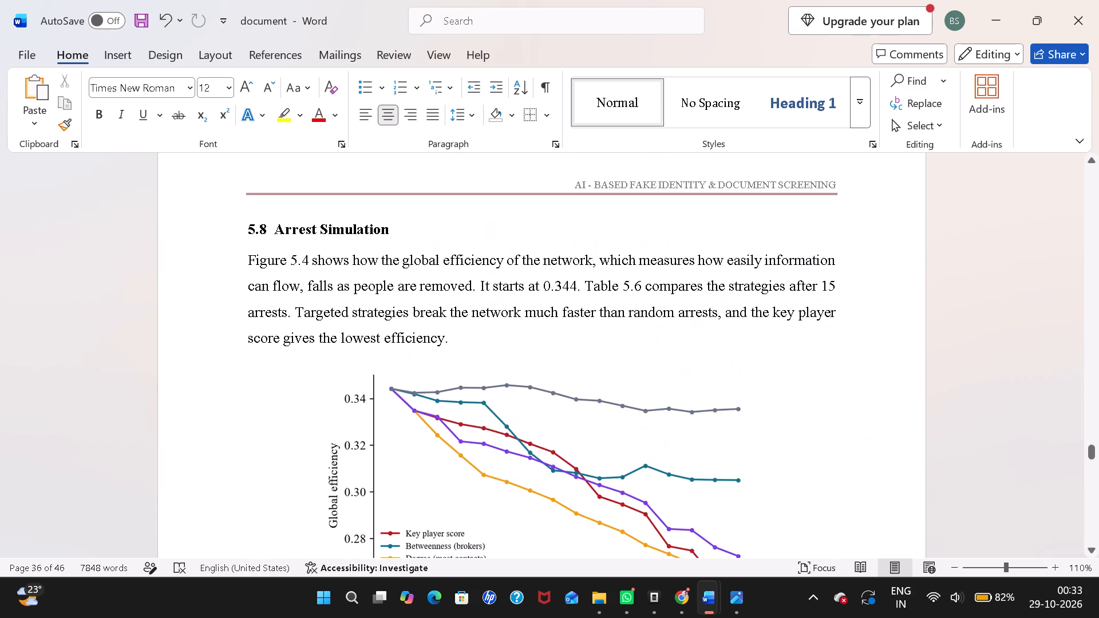
scroll(516, 275, "up", 8)
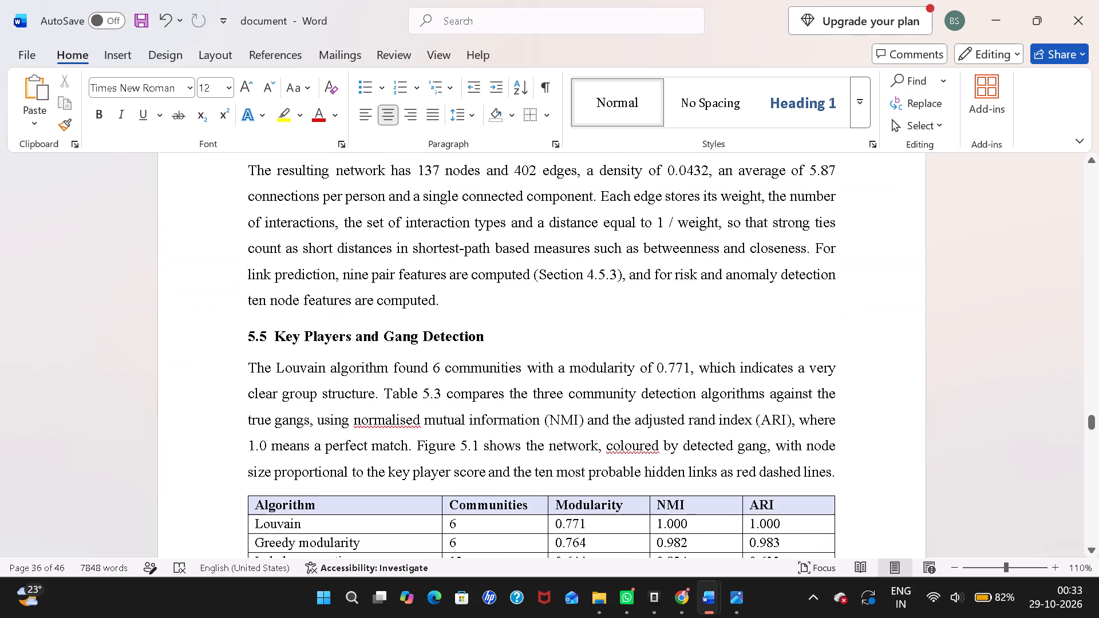
scroll(516, 275, "up", 4)
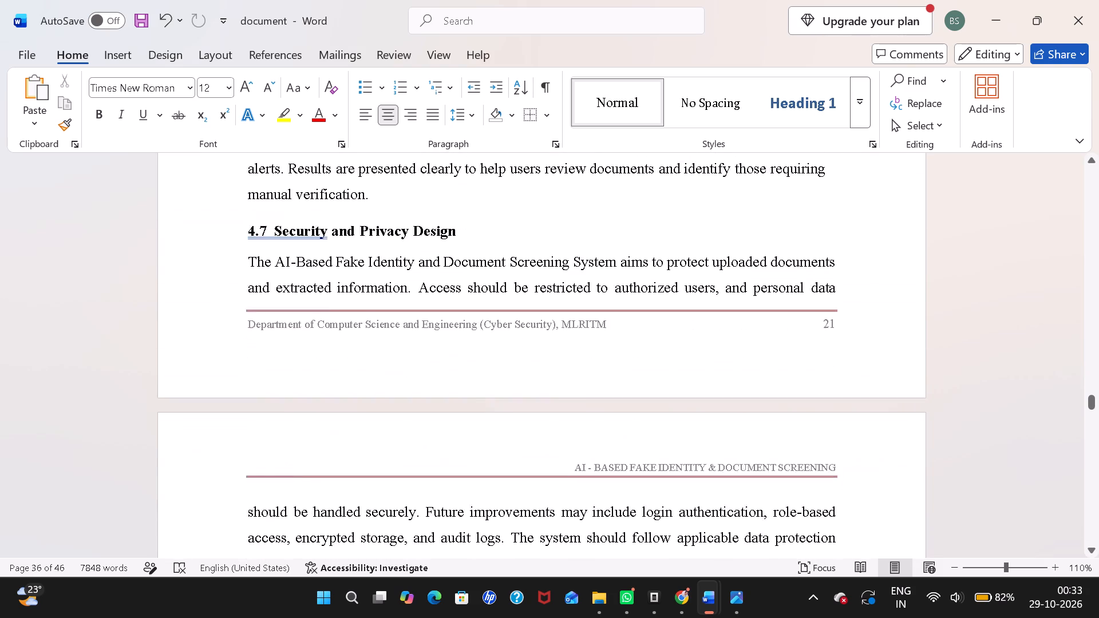
scroll(516, 275, "up", 1)
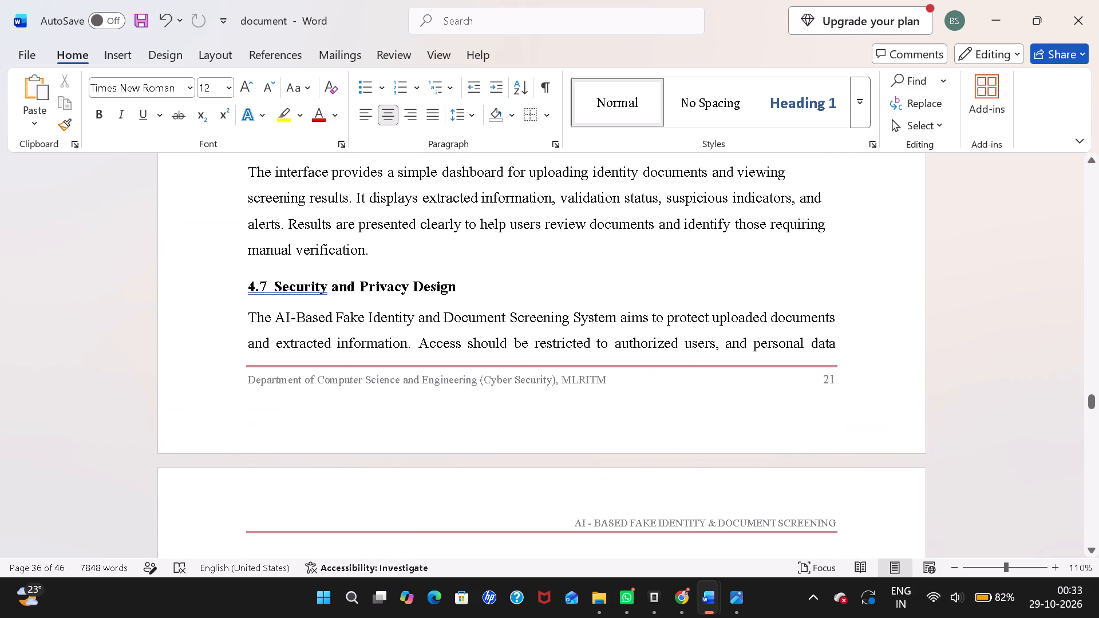
scroll(516, 275, "down", 4)
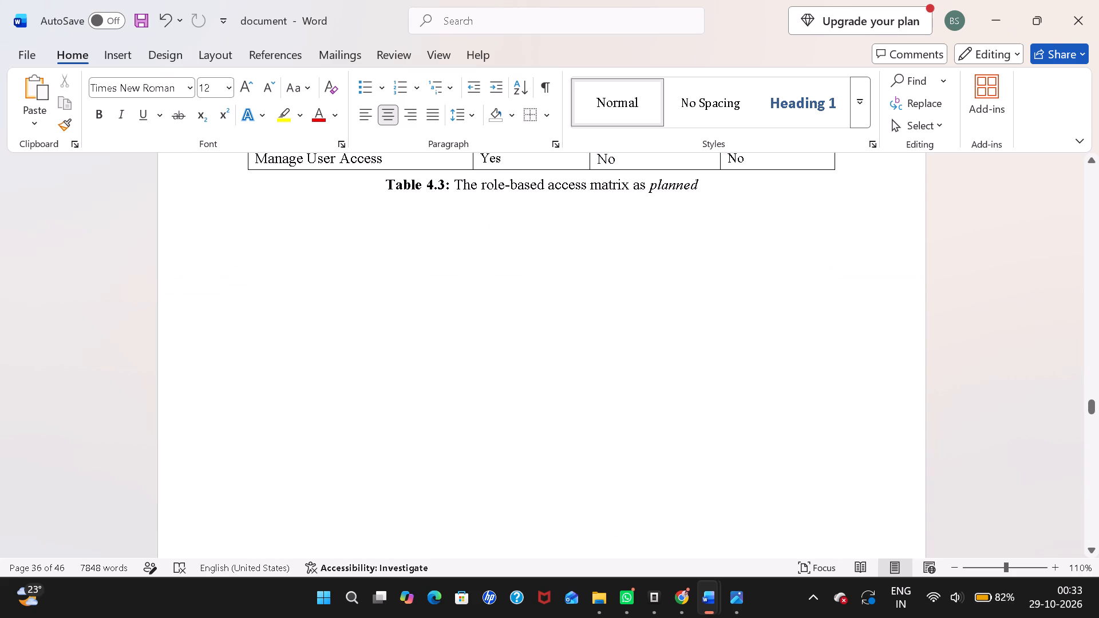
scroll(516, 275, "down", 1)
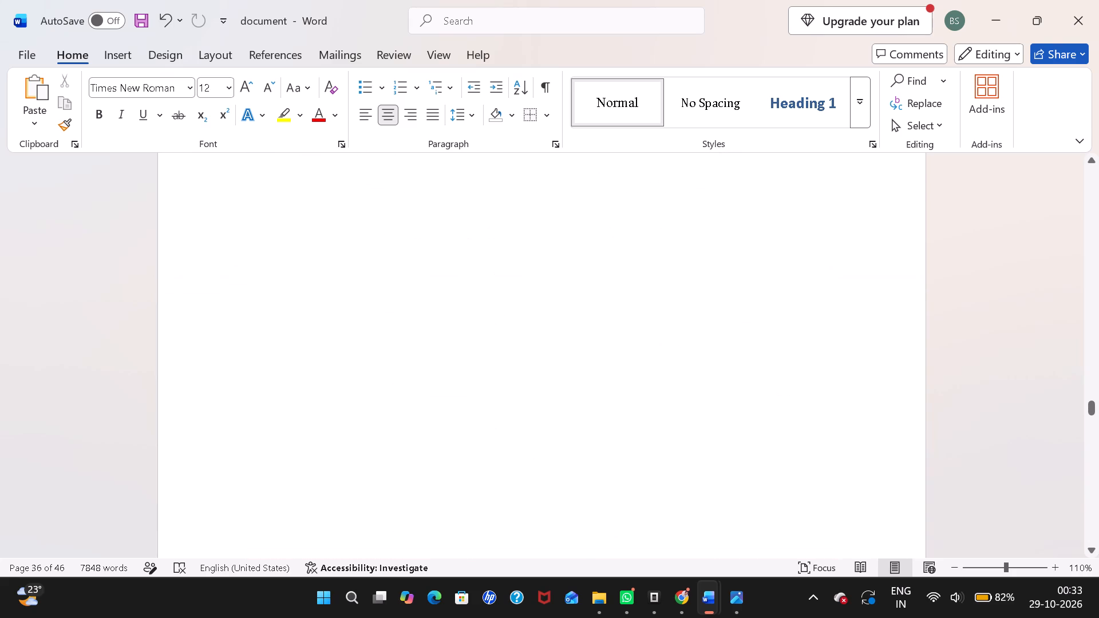
scroll(516, 275, "down", 2)
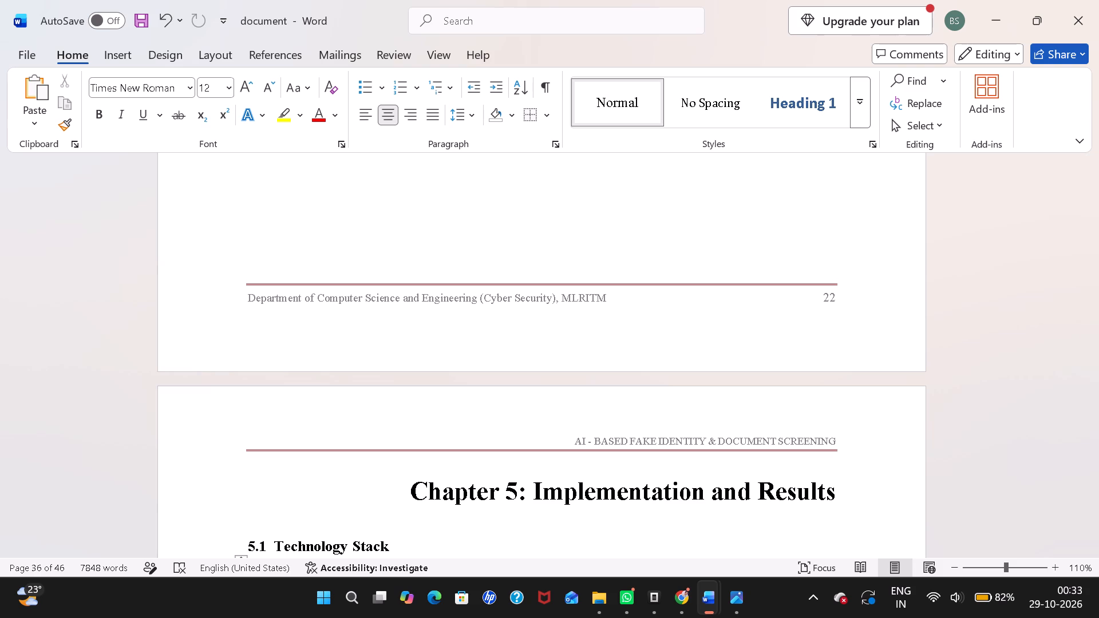
scroll(516, 275, "down", 2)
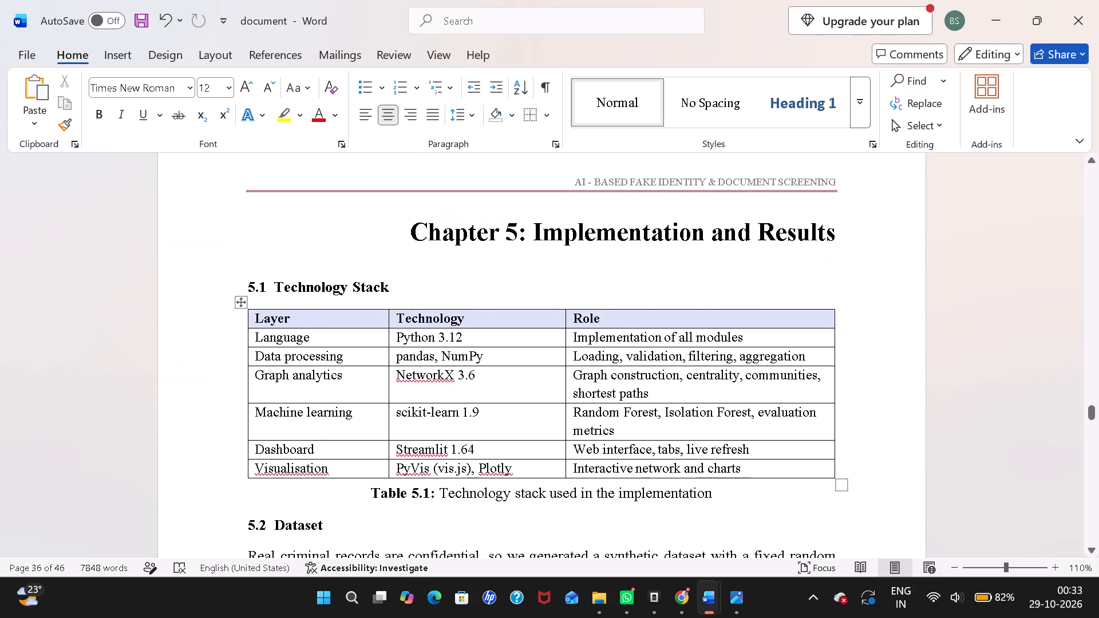
scroll(516, 275, "down", 2)
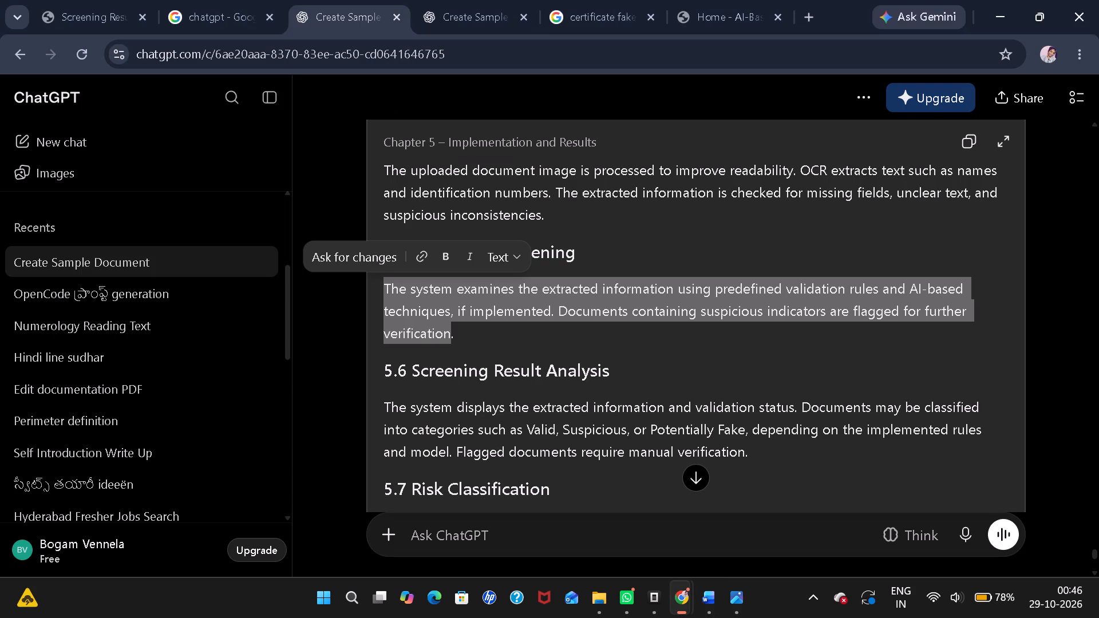
Replace the Louvain algorithm paragraph under 5.5 in the Word report with ChatGPT's paragraph beginning "The system examines the extracted information".
left_click(627, 272)
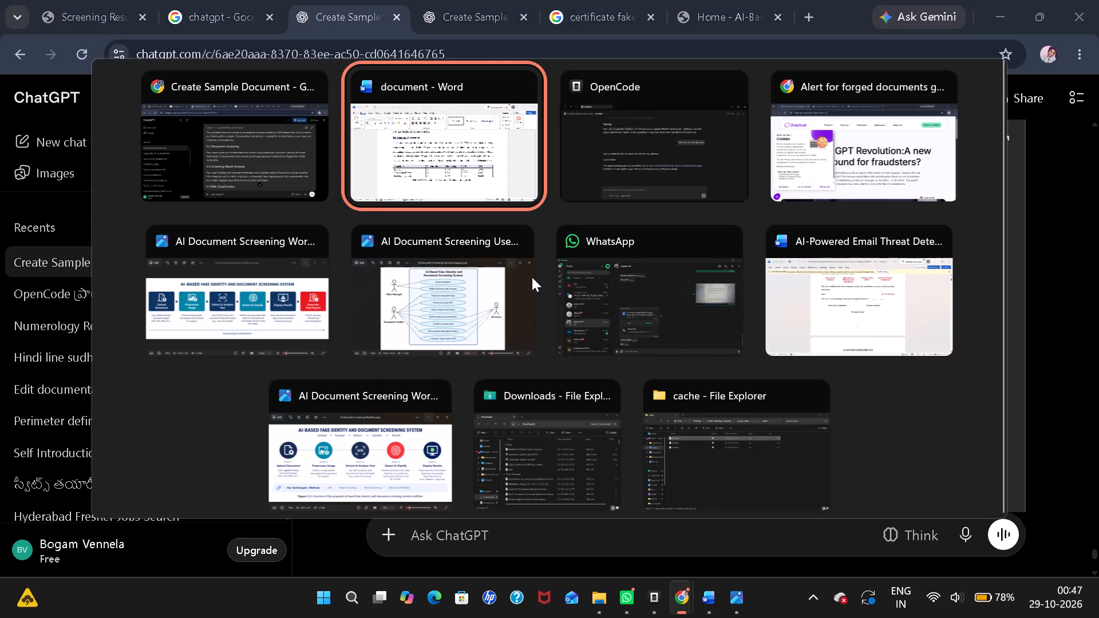
left_click_drag(250, 232, 262, 239)
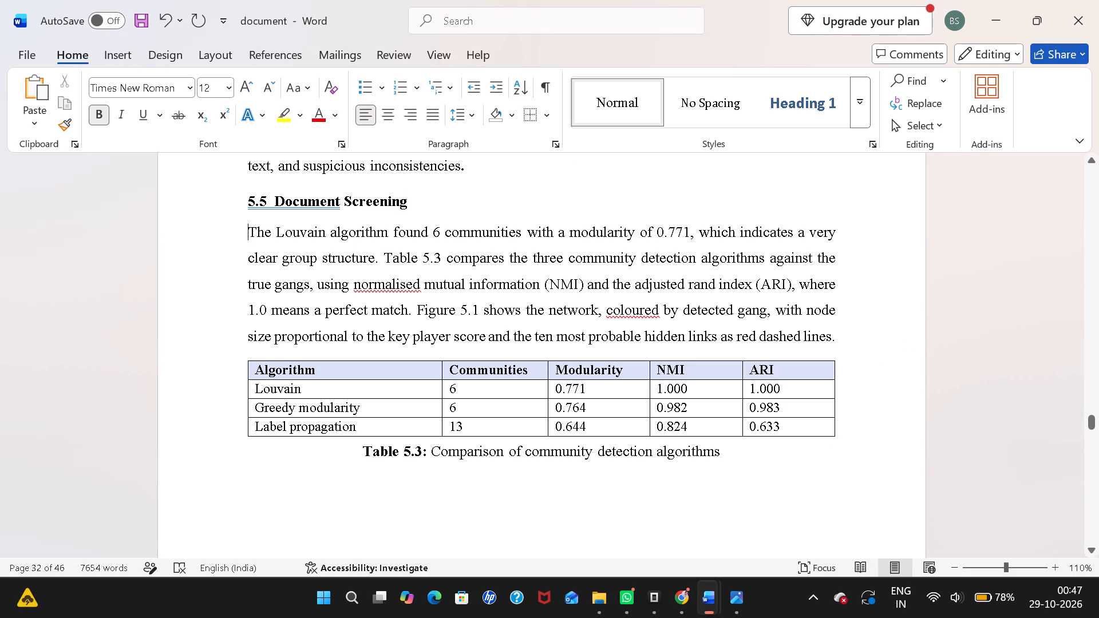
left_click_drag(262, 239, 797, 335)
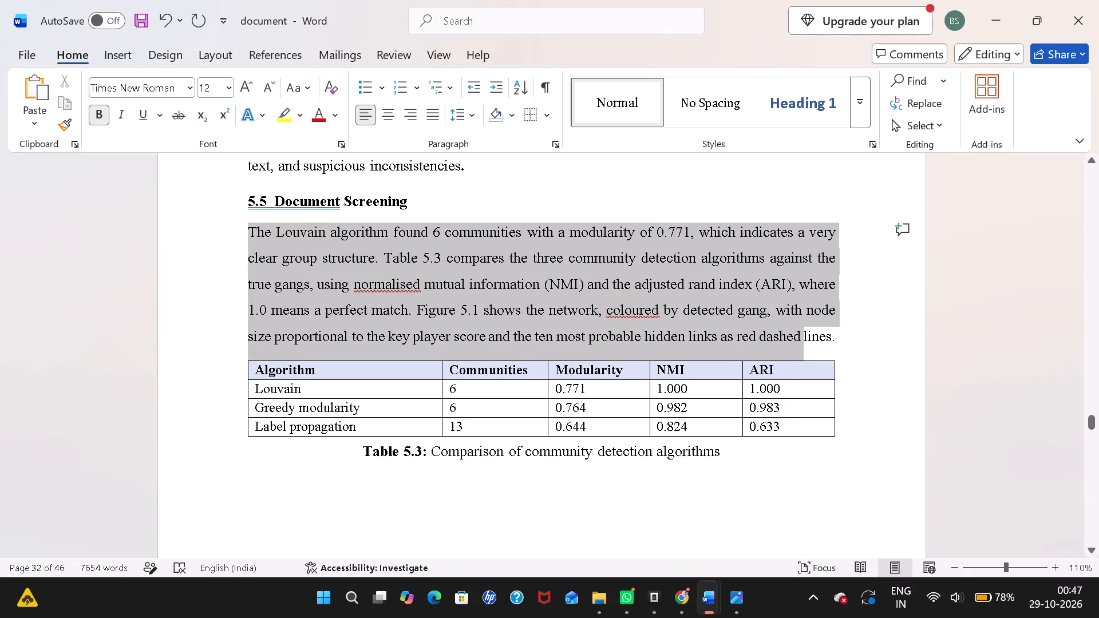
left_click_drag(797, 335, 835, 339)
key("BackSpace")
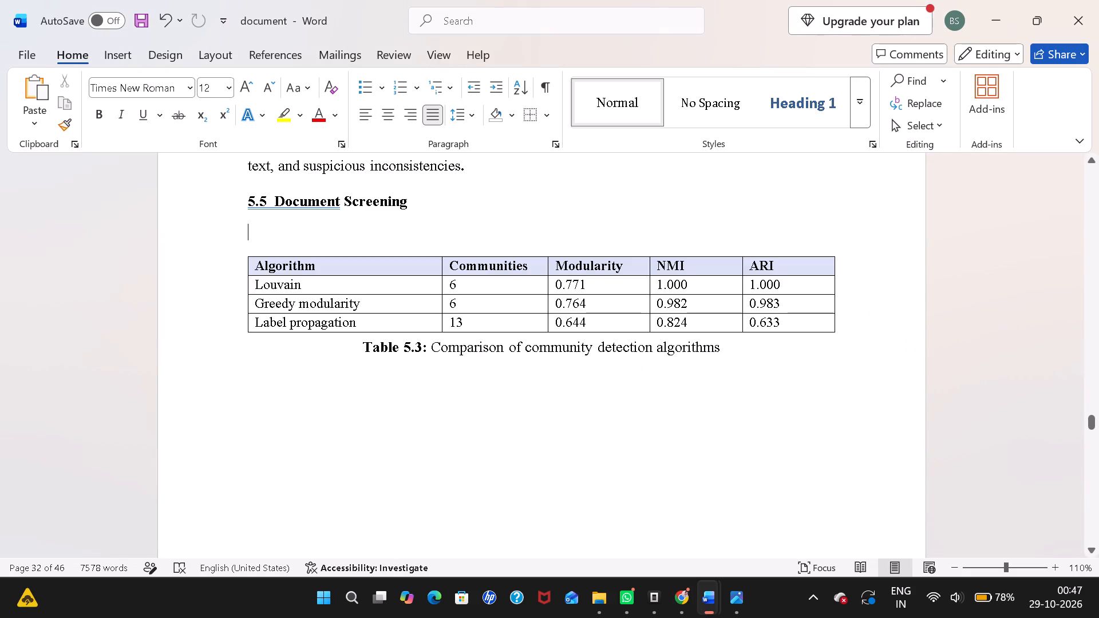
key("ctrl+v")
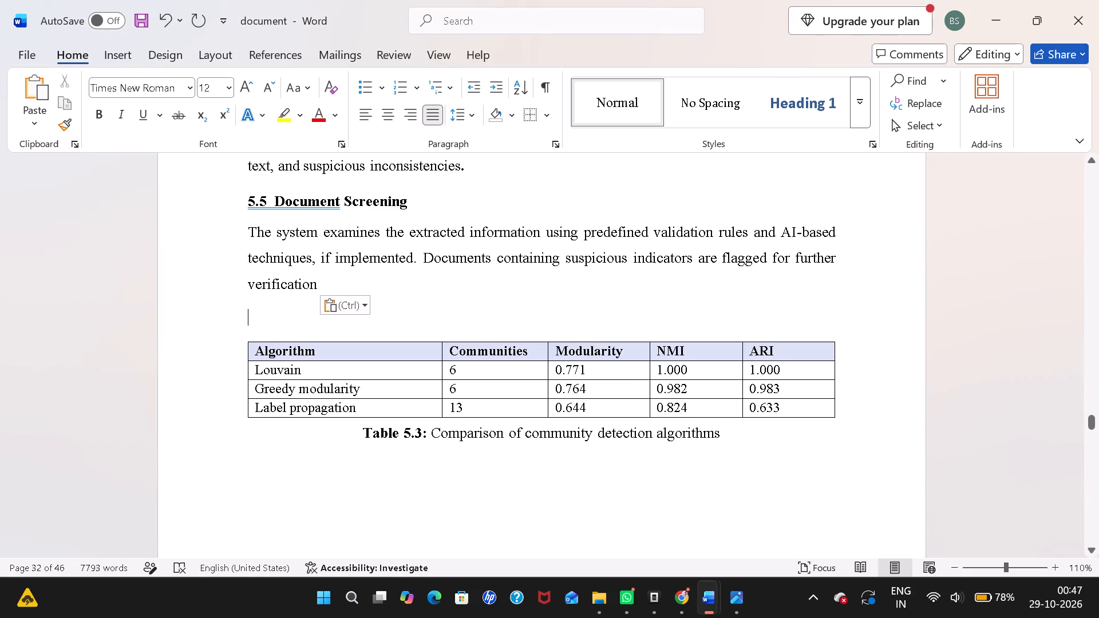
Justify the new paragraph under heading 5.5 Document Screening.
left_click_drag(243, 232, 318, 291)
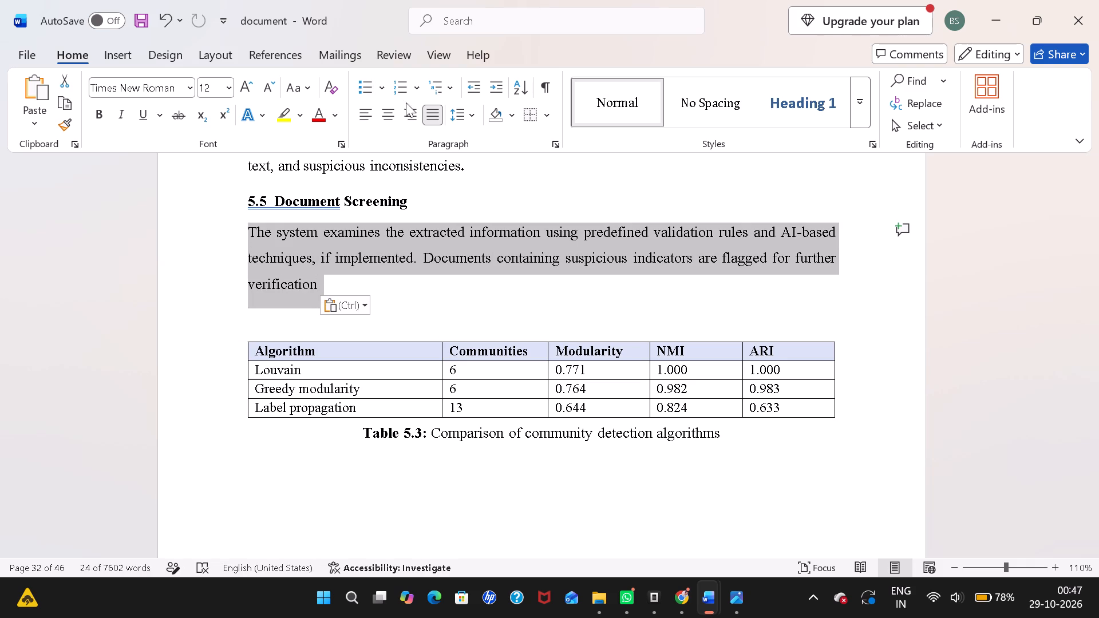
left_click(421, 117)
left_click(430, 284)
Review the report from Table 4.3 through section 5.6, checking the revised Chapter 5 sections, tables and Figure 5.1.
scroll(430, 284, "down", 3)
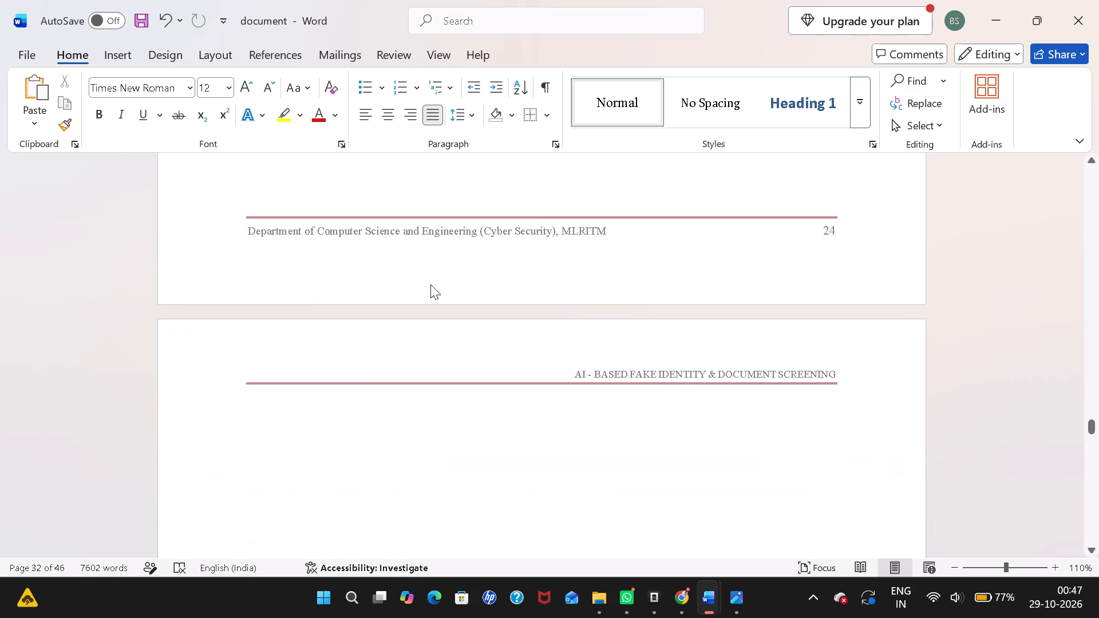
scroll(430, 284, "up", 1)
scroll(430, 284, "down", 1, "ctrl")
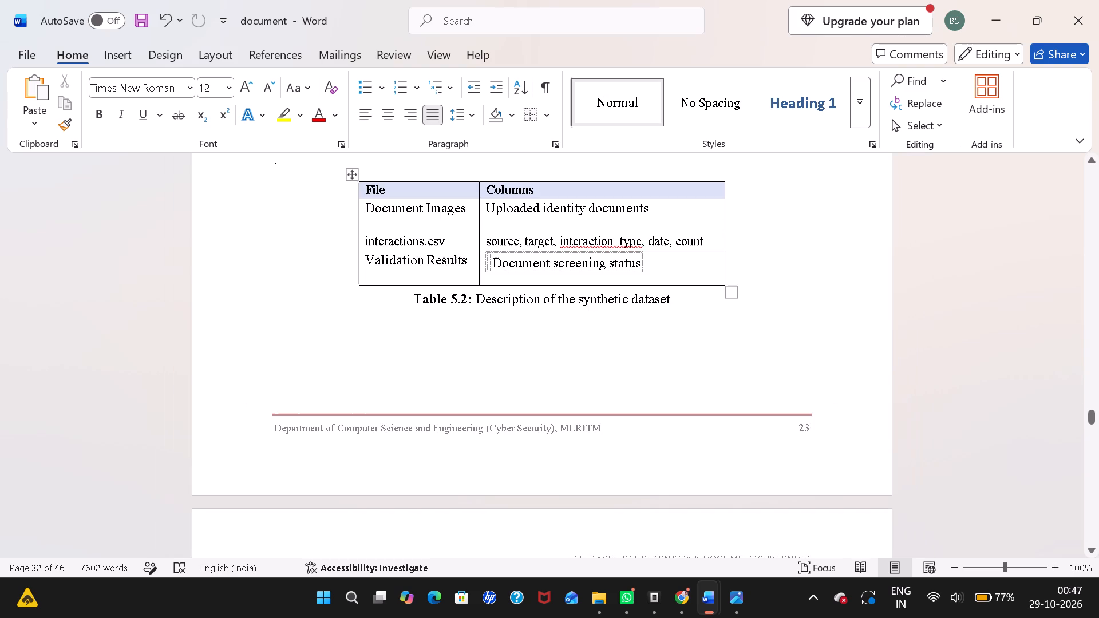
scroll(430, 284, "up", 3)
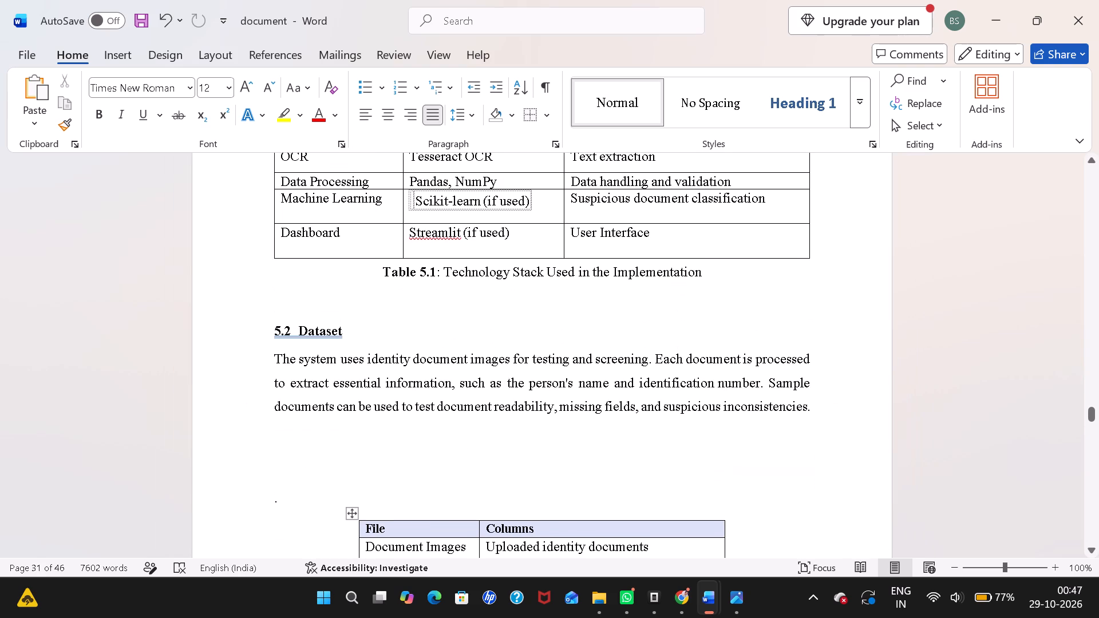
scroll(430, 284, "down", 3)
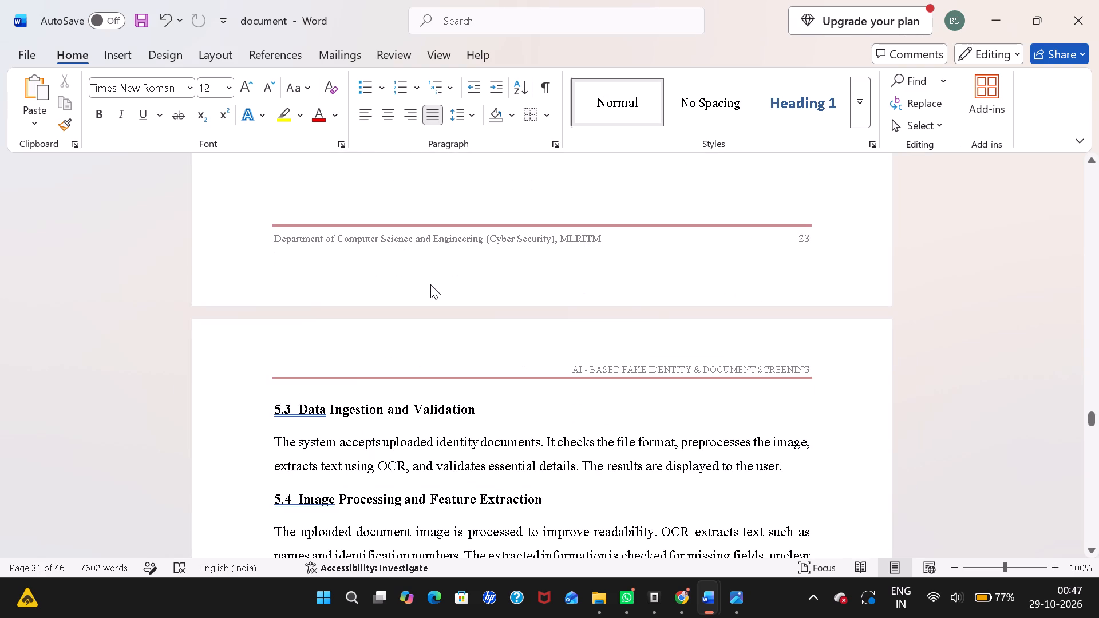
scroll(430, 284, "down", 5)
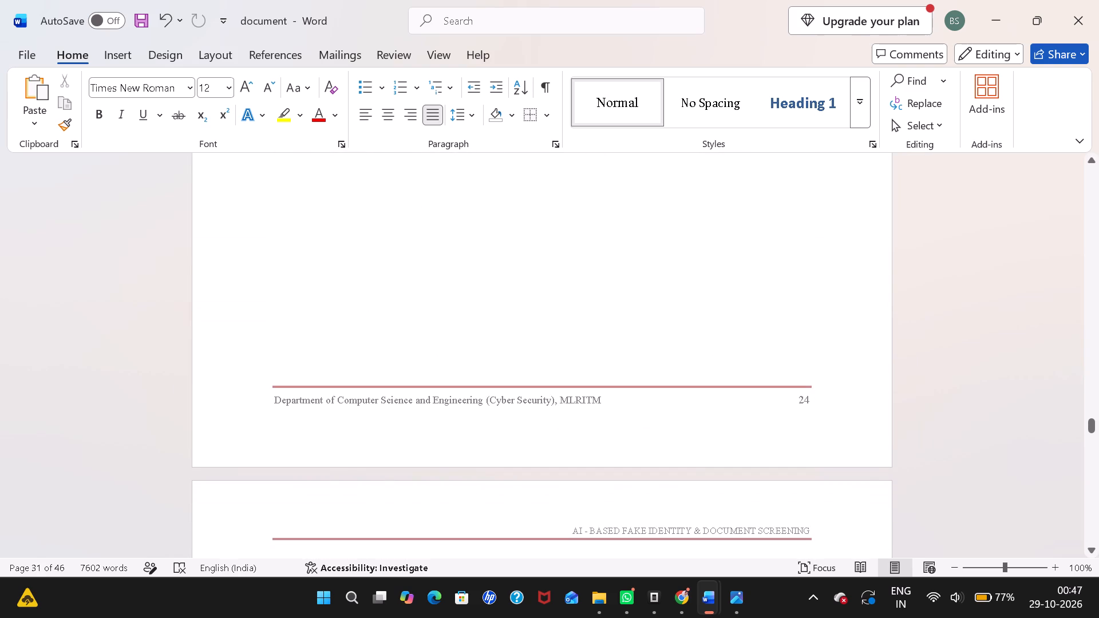
scroll(430, 284, "down", 2)
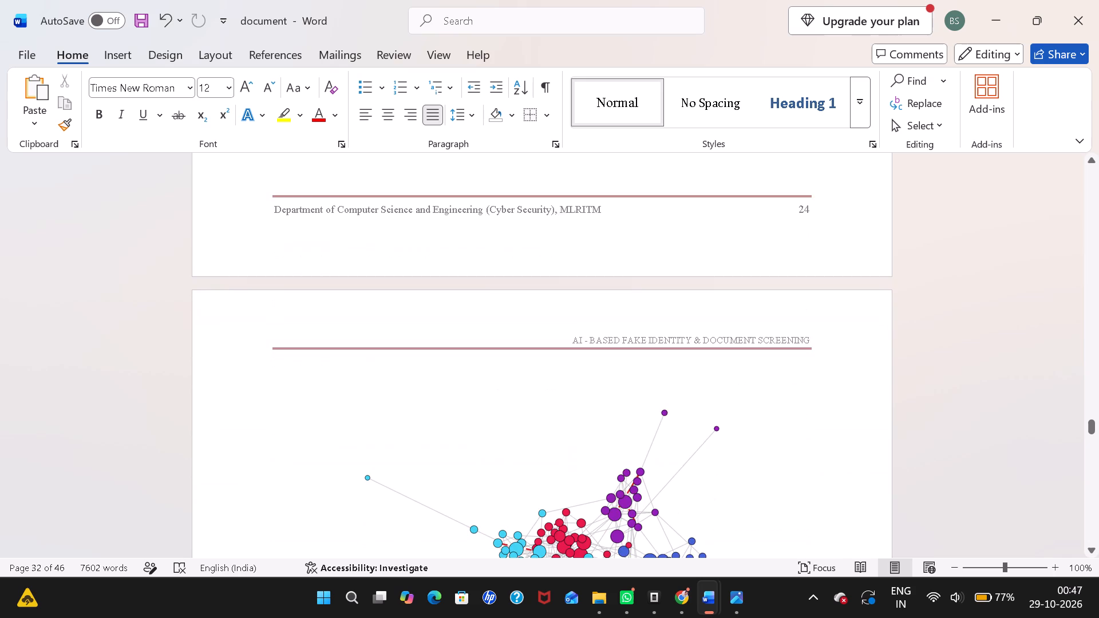
scroll(430, 284, "down", 4)
scroll(430, 284, "up", 1)
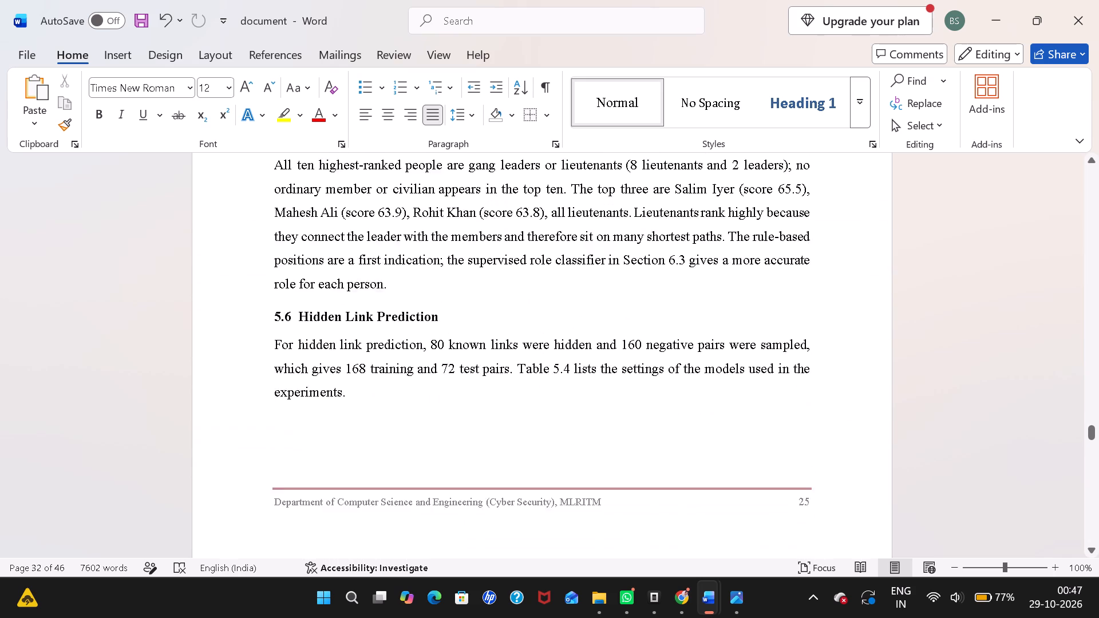
scroll(430, 284, "up", 2)
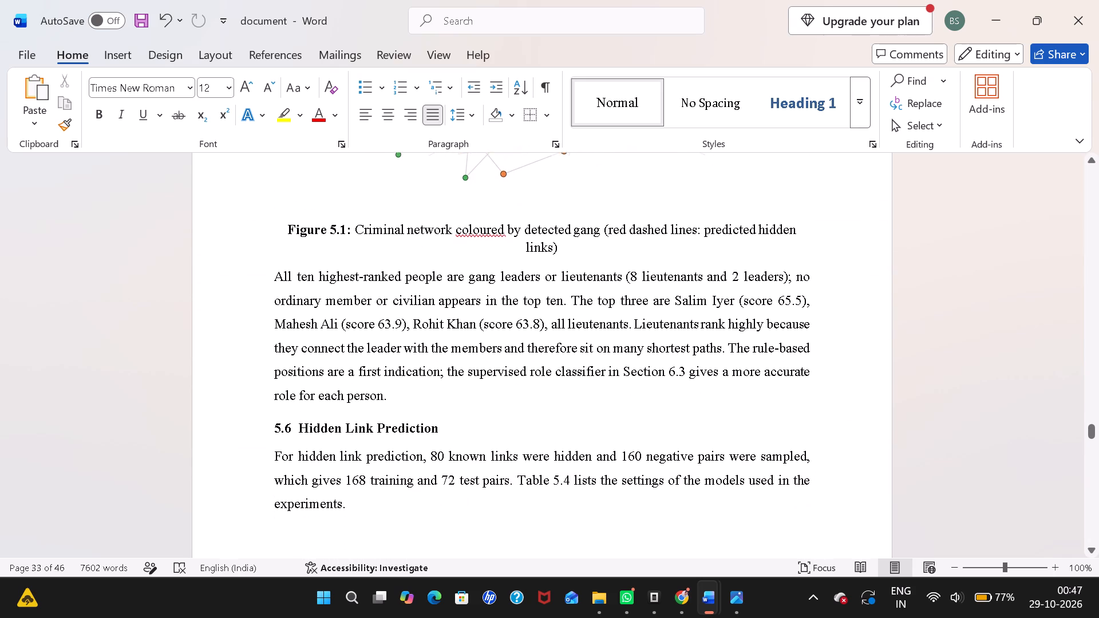
scroll(430, 284, "up", 1)
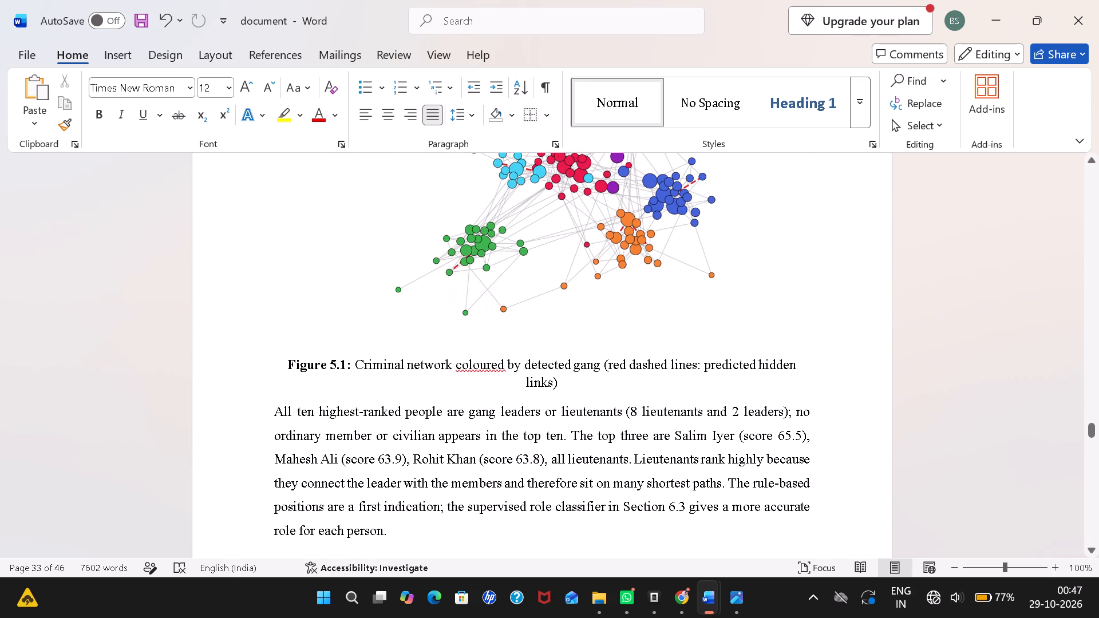
scroll(430, 284, "up", 3)
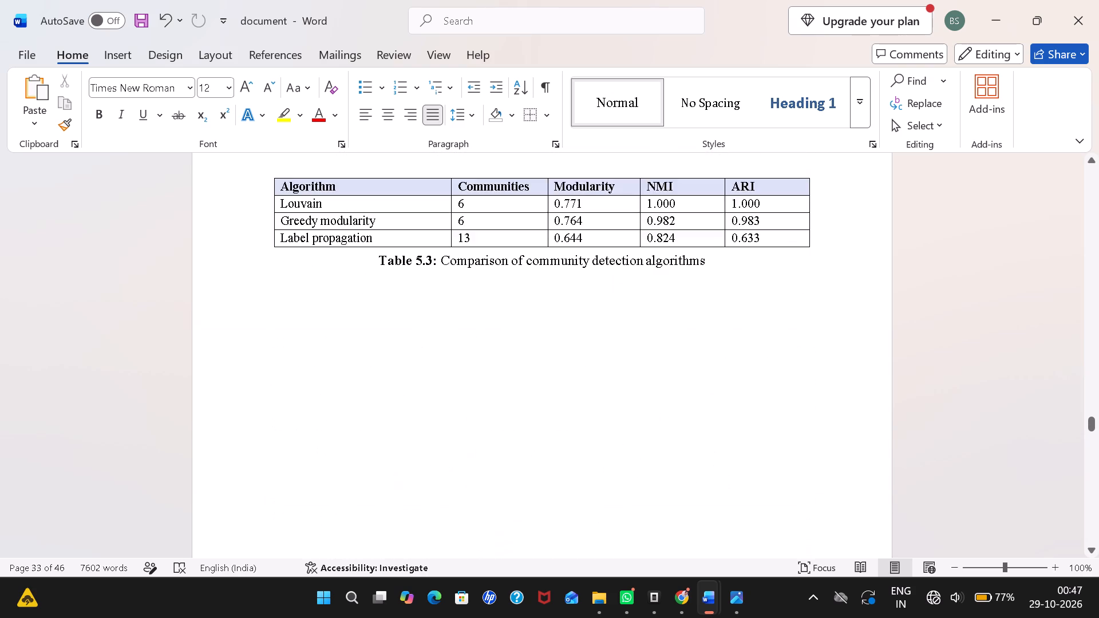
scroll(430, 284, "up", 4)
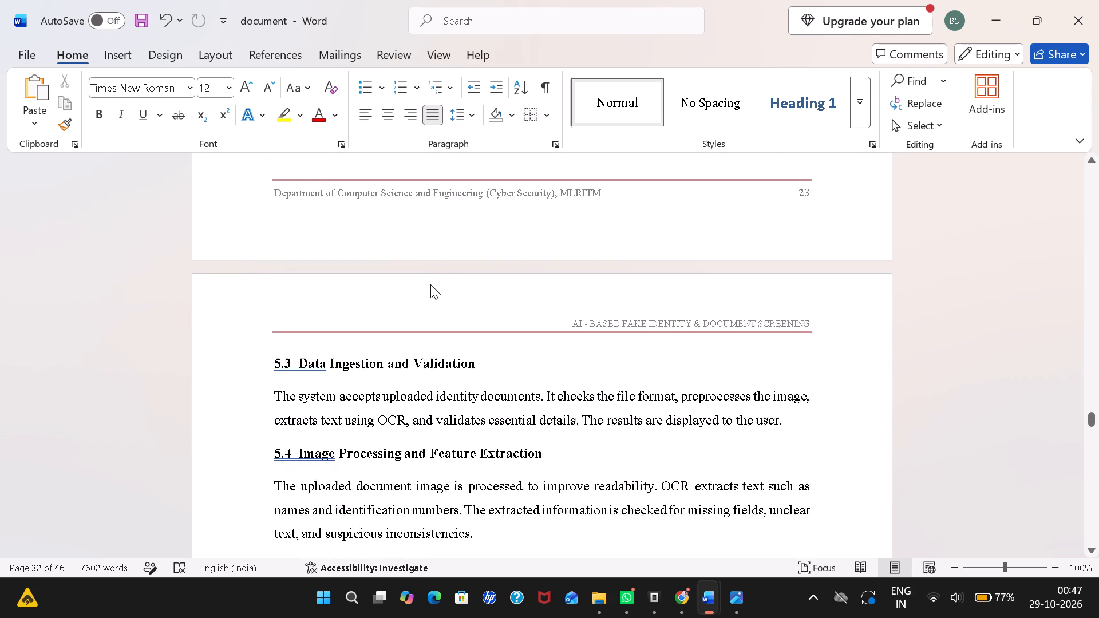
scroll(430, 284, "up", 4)
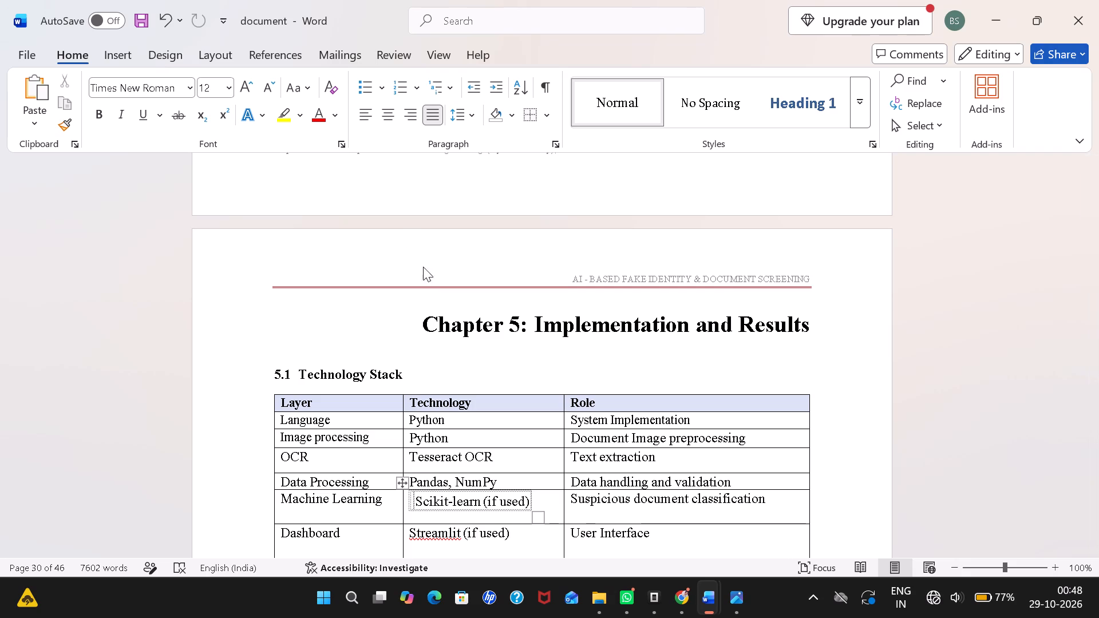
scroll(402, 225, "up", 4)
scroll(402, 225, "down", 1)
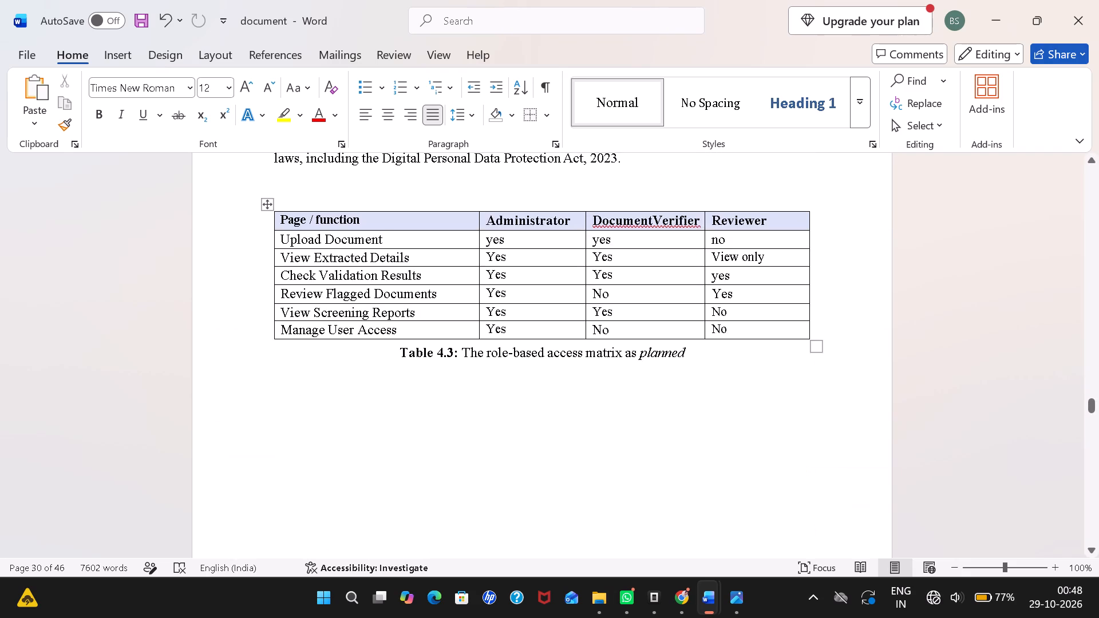
scroll(402, 225, "down", 3)
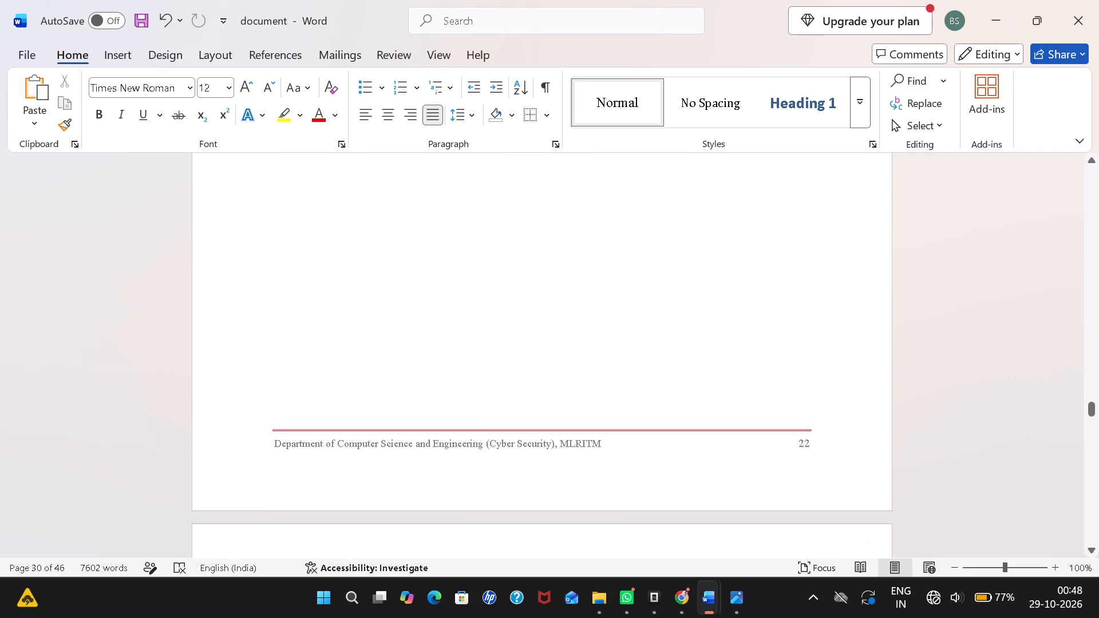
scroll(402, 225, "down", 3)
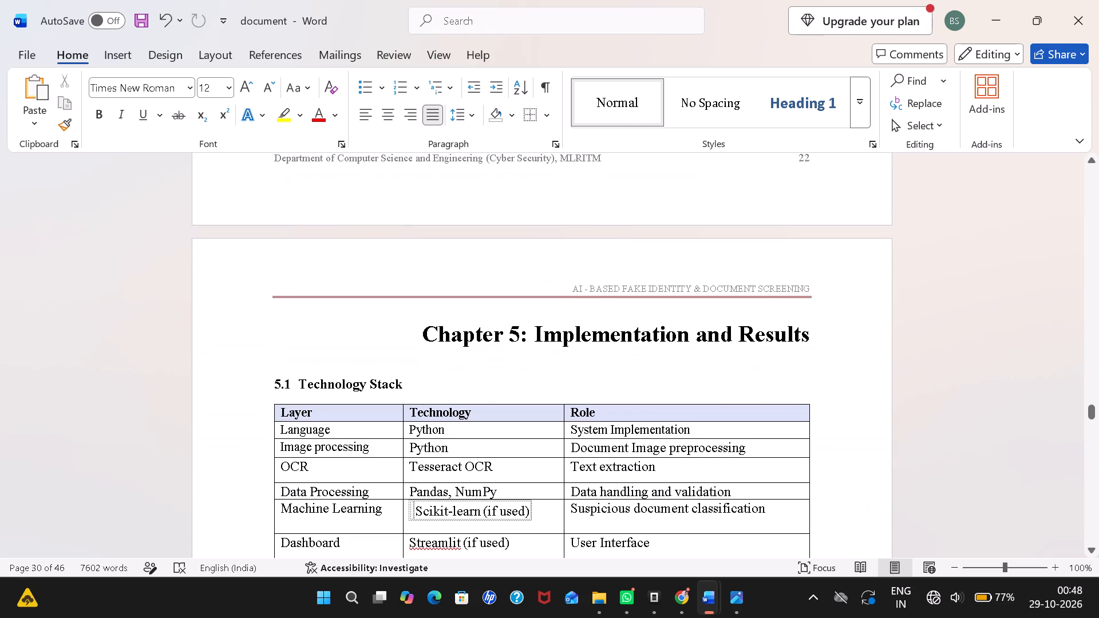
scroll(402, 225, "down", 4)
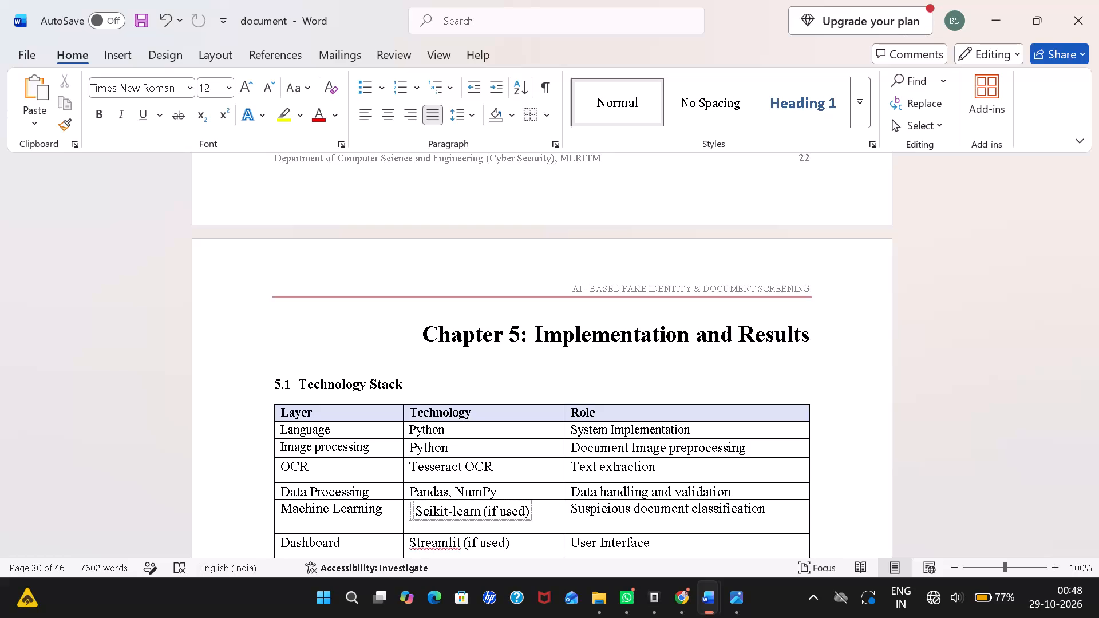
Connect the computer to the secured Wi-Fi network "Sruthi", keeping automatic connection on, and return to the Word report.
left_click(931, 594)
left_click(859, 278)
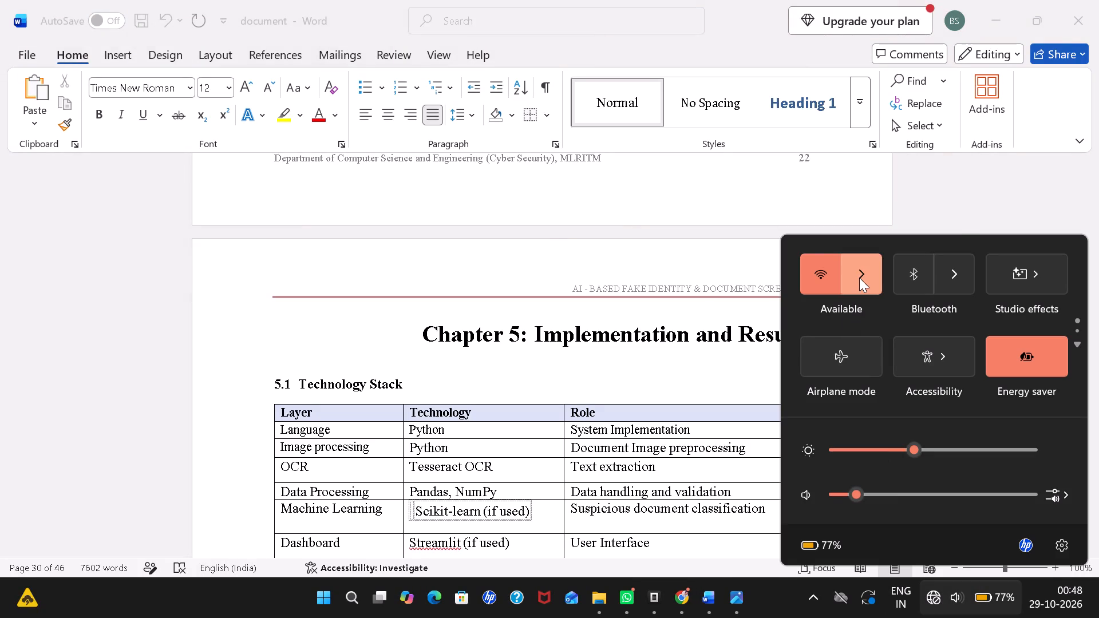
left_click(859, 278)
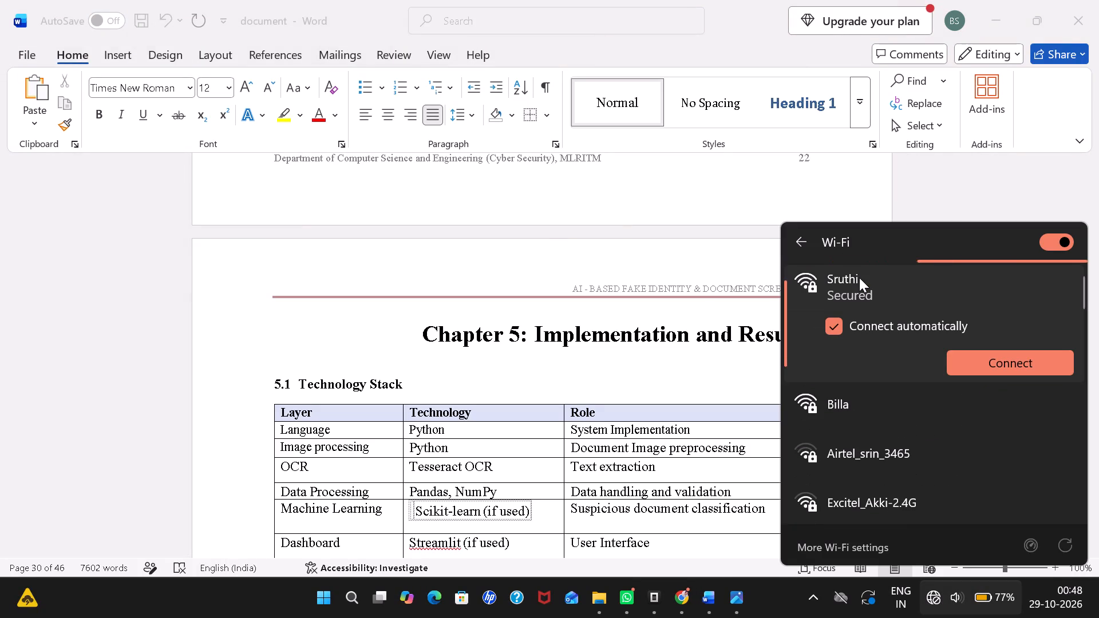
left_click(969, 359)
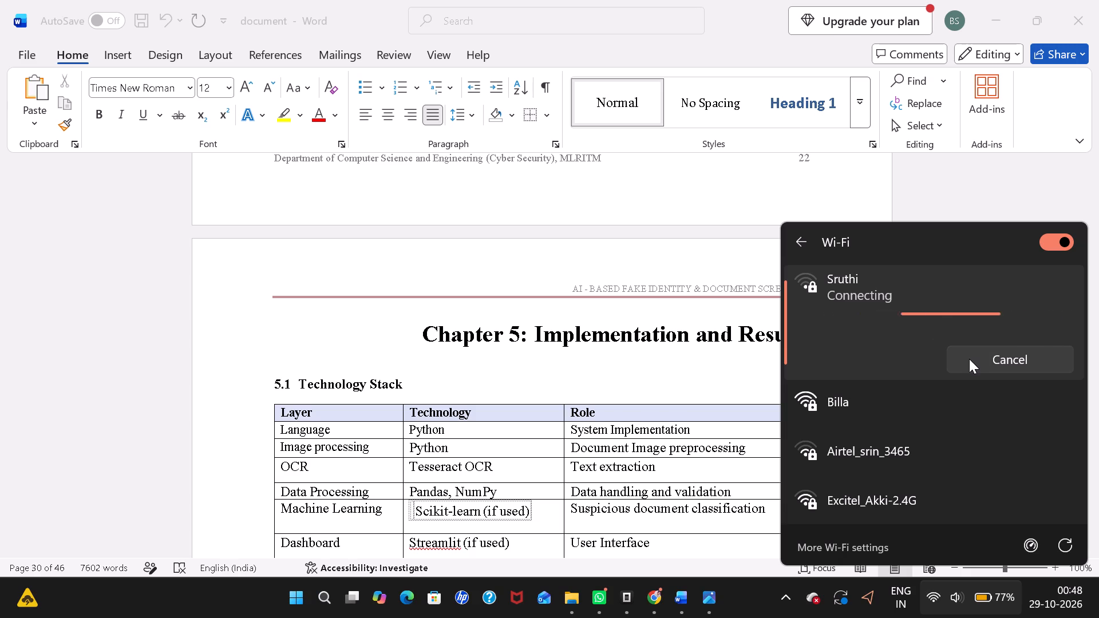
left_click(710, 251)
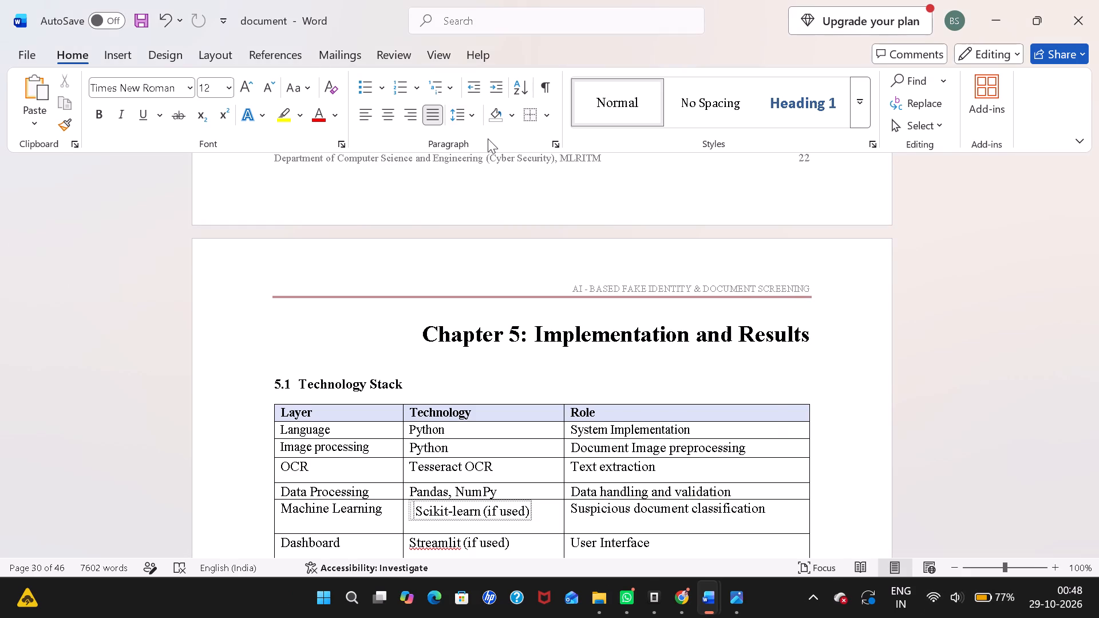
Review Chapter 5 from the 5.1 technology stack to the network figure after Table 5.3, returning to section 5.5 and its algorithm comparison table.
scroll(434, 280, "down", 4)
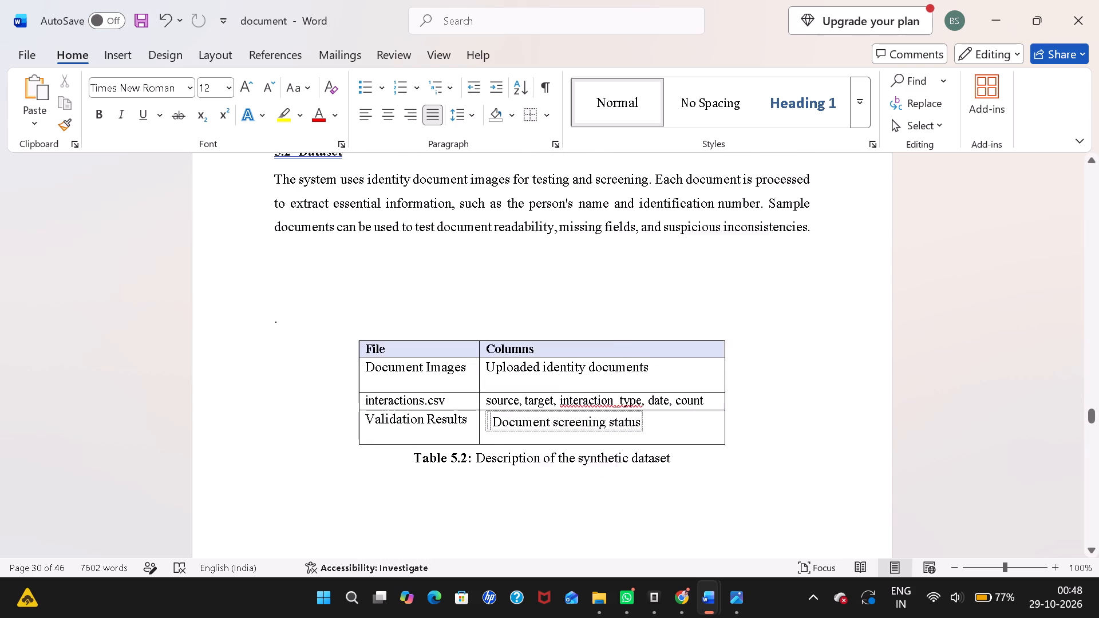
scroll(434, 280, "down", 3)
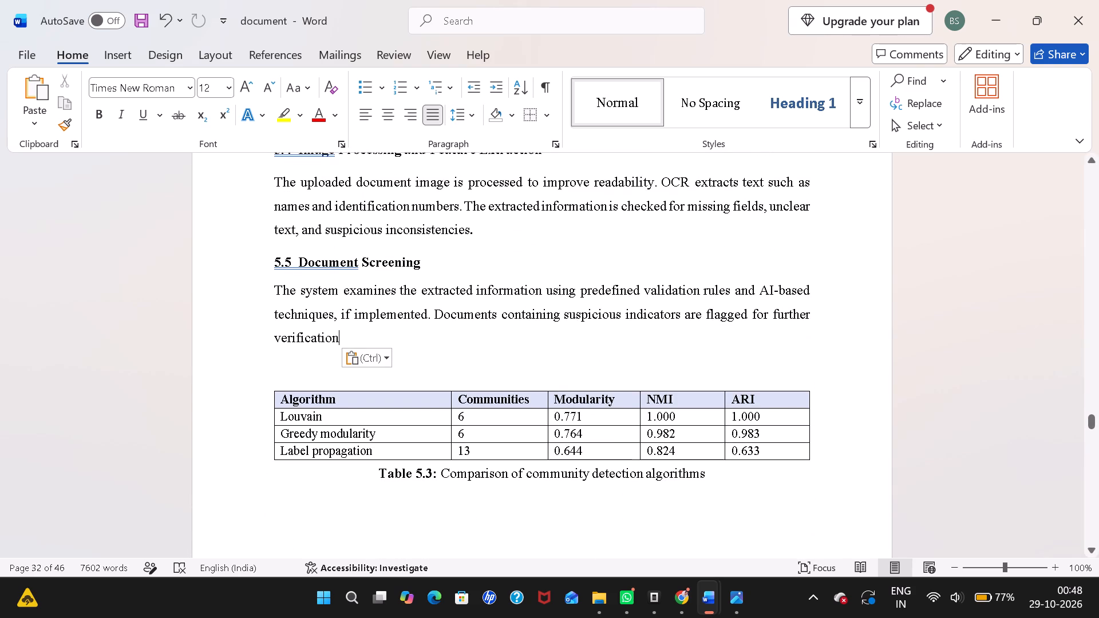
scroll(434, 280, "down", 1)
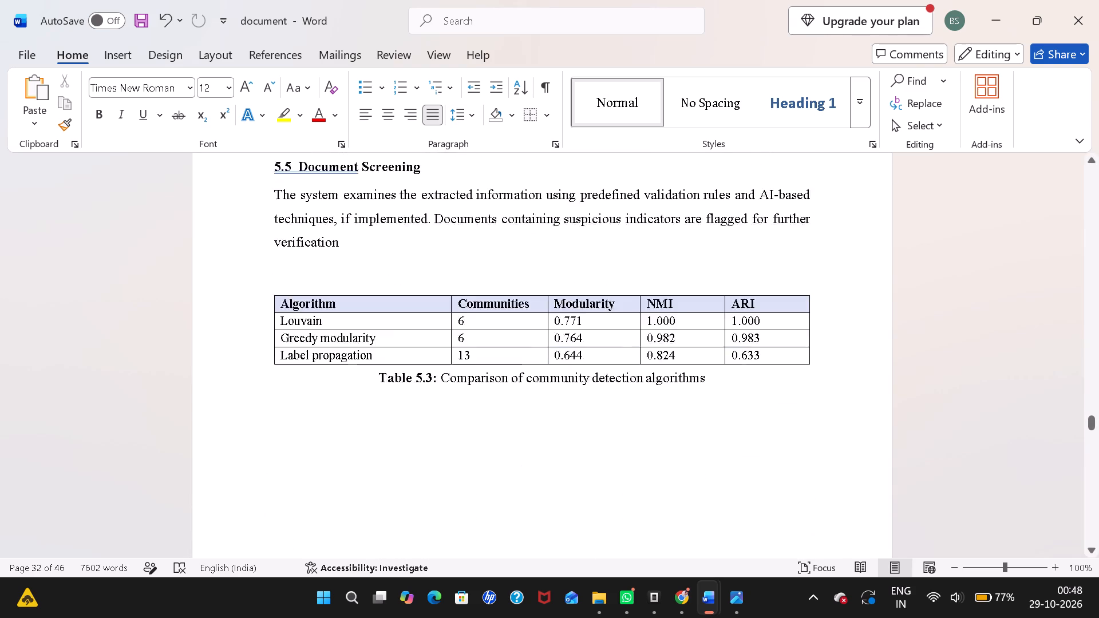
scroll(434, 280, "down", 1)
scroll(434, 280, "down", 1, "ctrl")
scroll(434, 280, "down", 3)
scroll(434, 280, "up", 1)
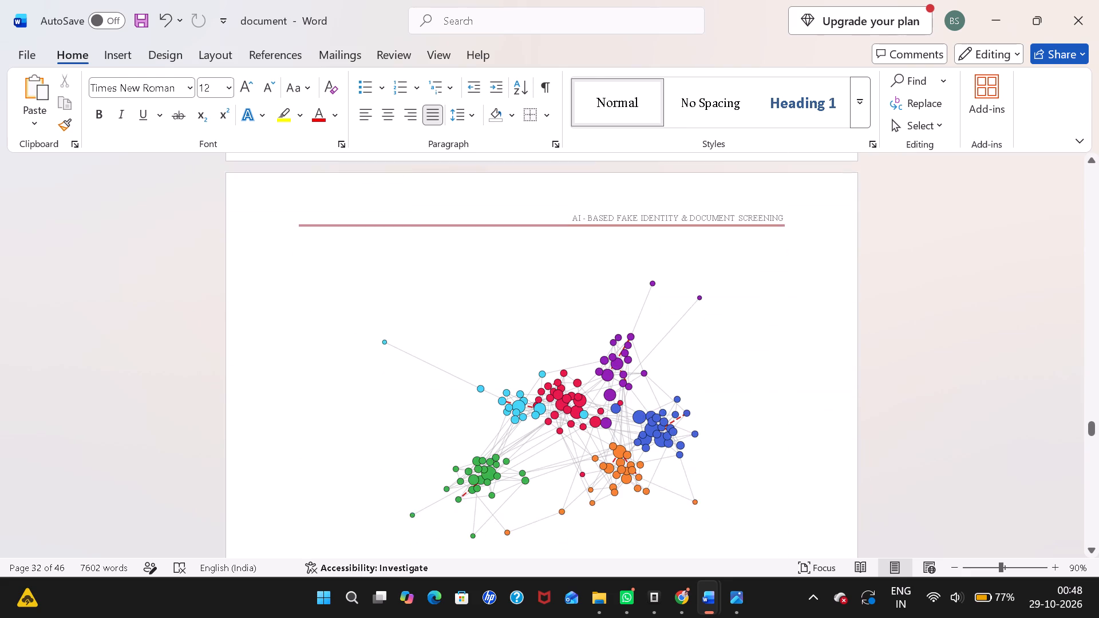
scroll(434, 280, "up", 1)
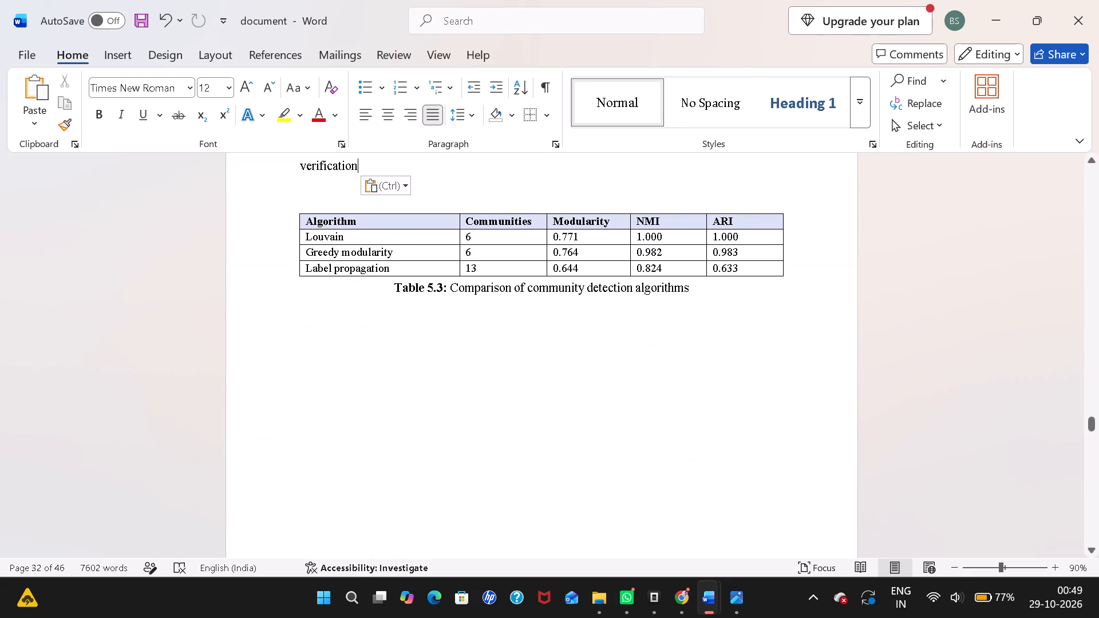
scroll(434, 280, "up", 2)
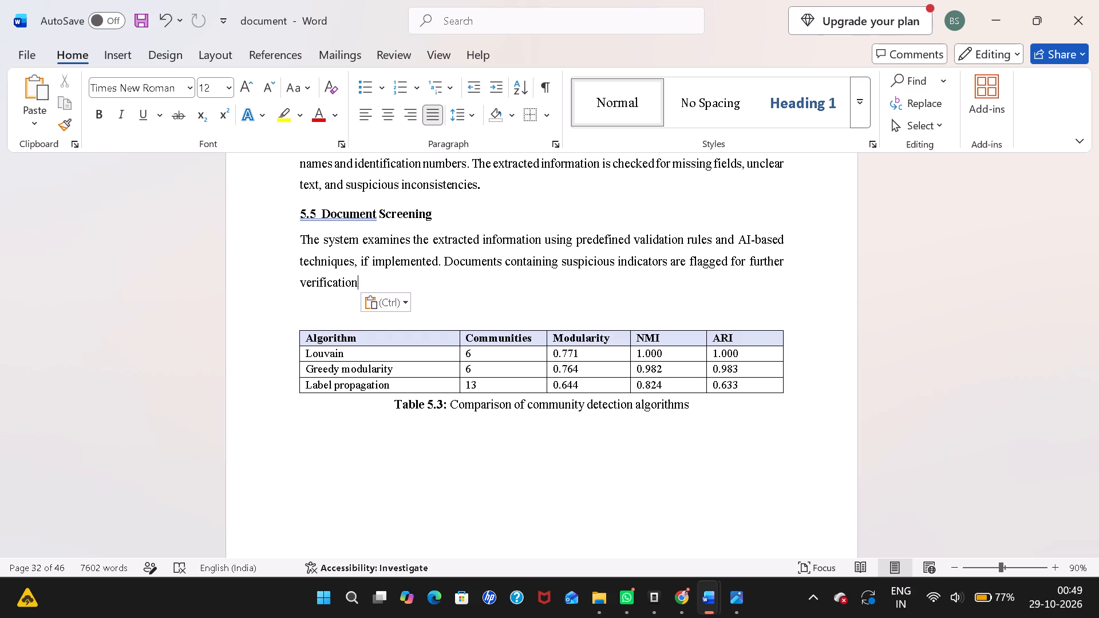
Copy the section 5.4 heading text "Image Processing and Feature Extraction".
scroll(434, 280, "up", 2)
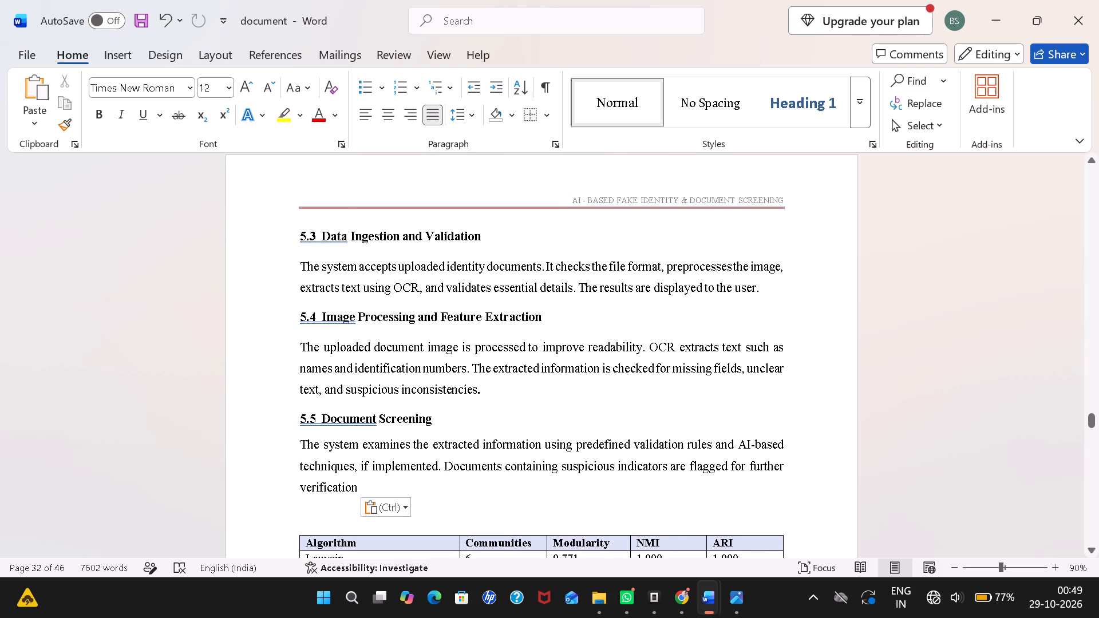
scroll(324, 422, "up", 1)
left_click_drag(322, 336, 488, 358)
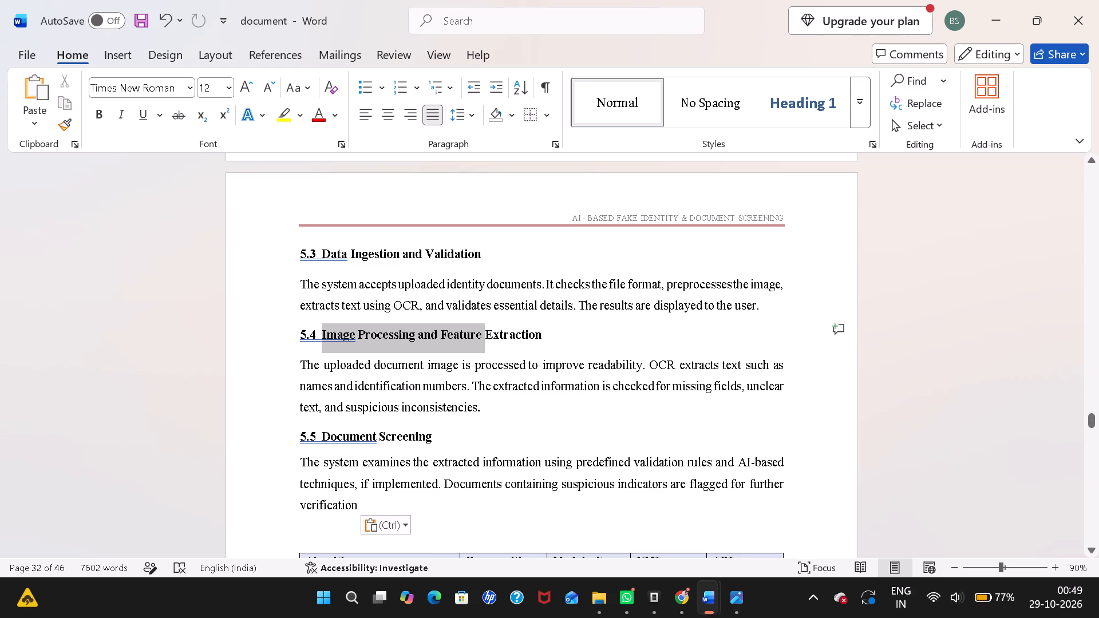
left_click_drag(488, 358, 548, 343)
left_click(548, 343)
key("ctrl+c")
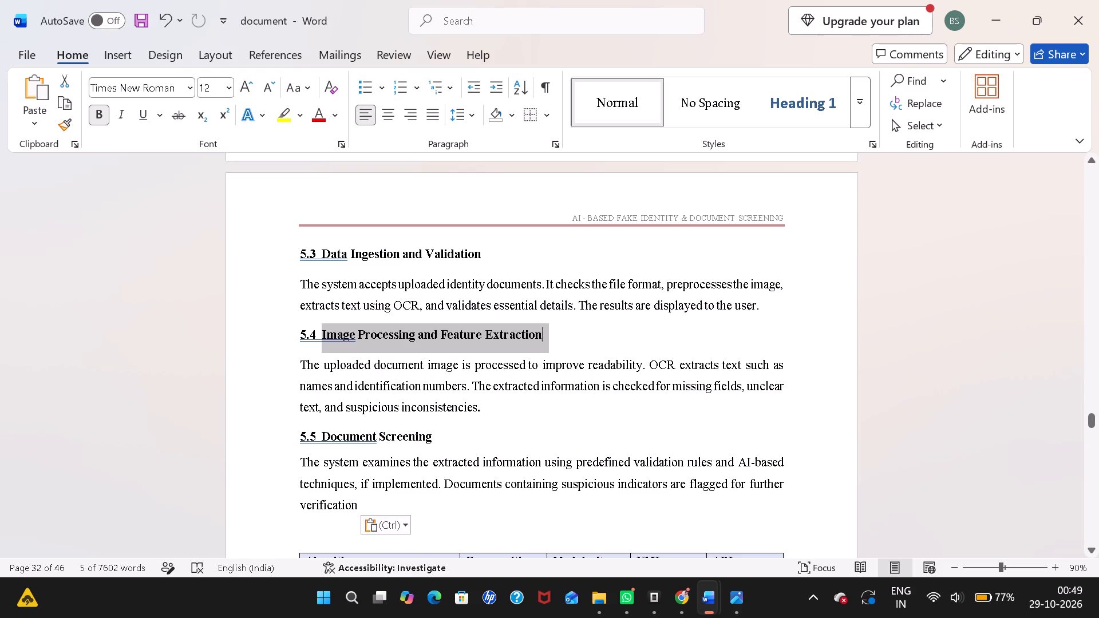
Clear the title "Key Players and Gang Detection" from entry 5.5 in the table of contents.
scroll(548, 343, "down", 17)
scroll(548, 343, "right", 10)
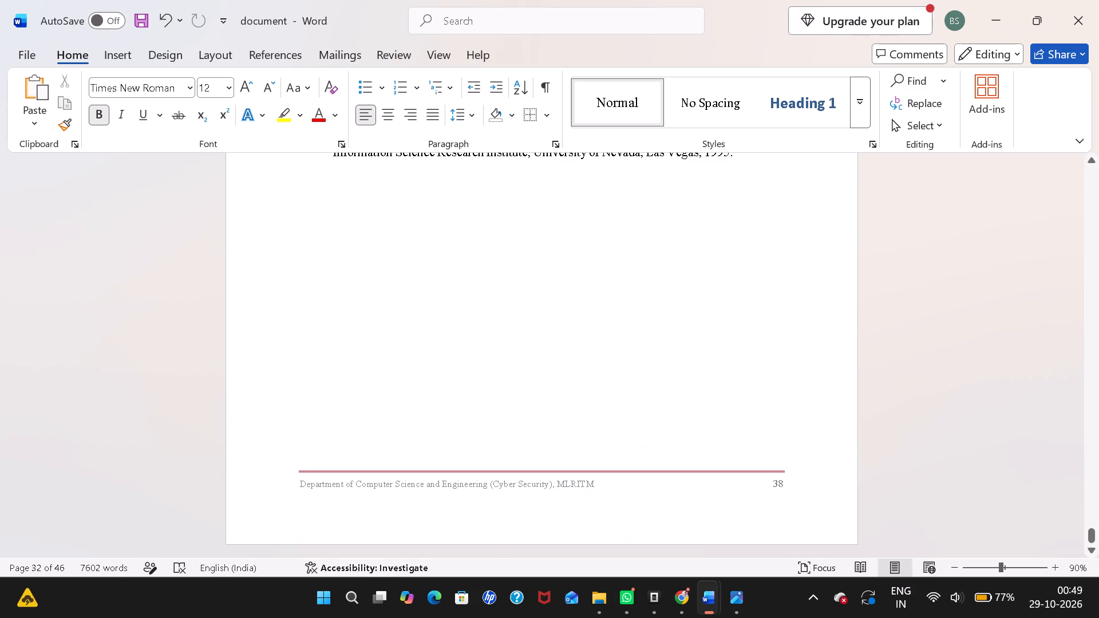
scroll(1013, 197, "down", 6)
right_click(1090, 177)
left_click(1090, 177)
left_click(1094, 534)
left_click_drag(1094, 534, 1067, 21)
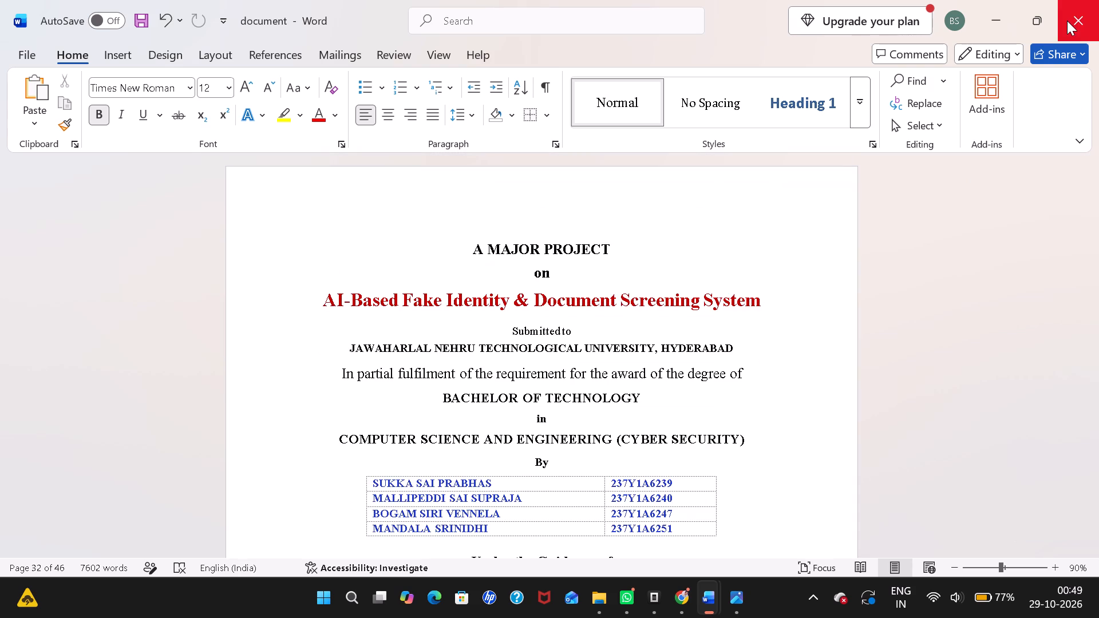
scroll(738, 397, "down", 9)
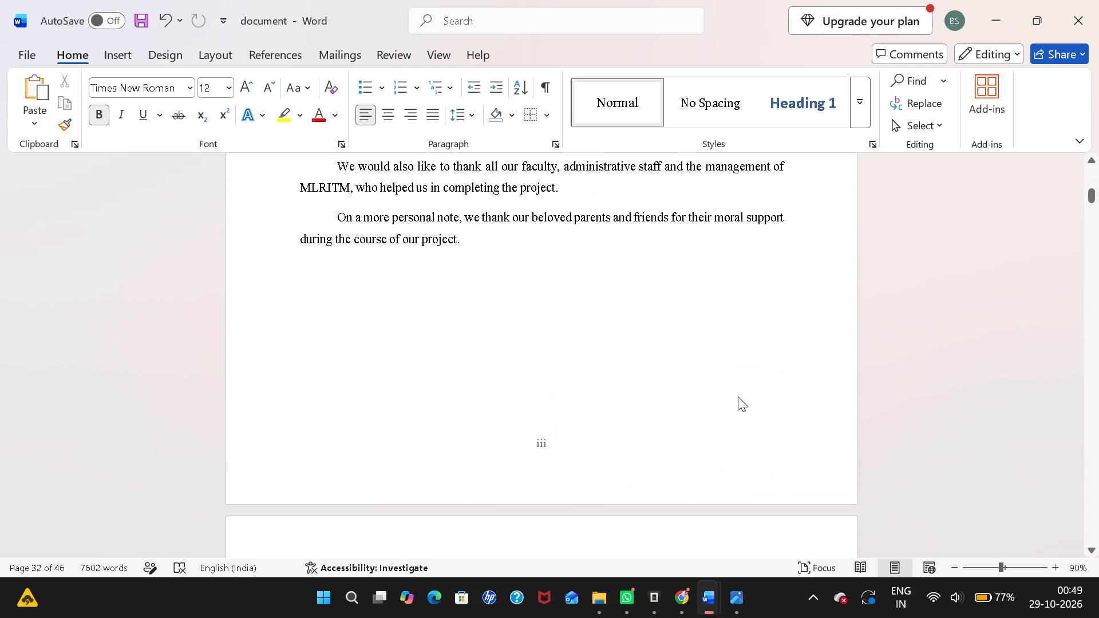
scroll(738, 397, "down", 3)
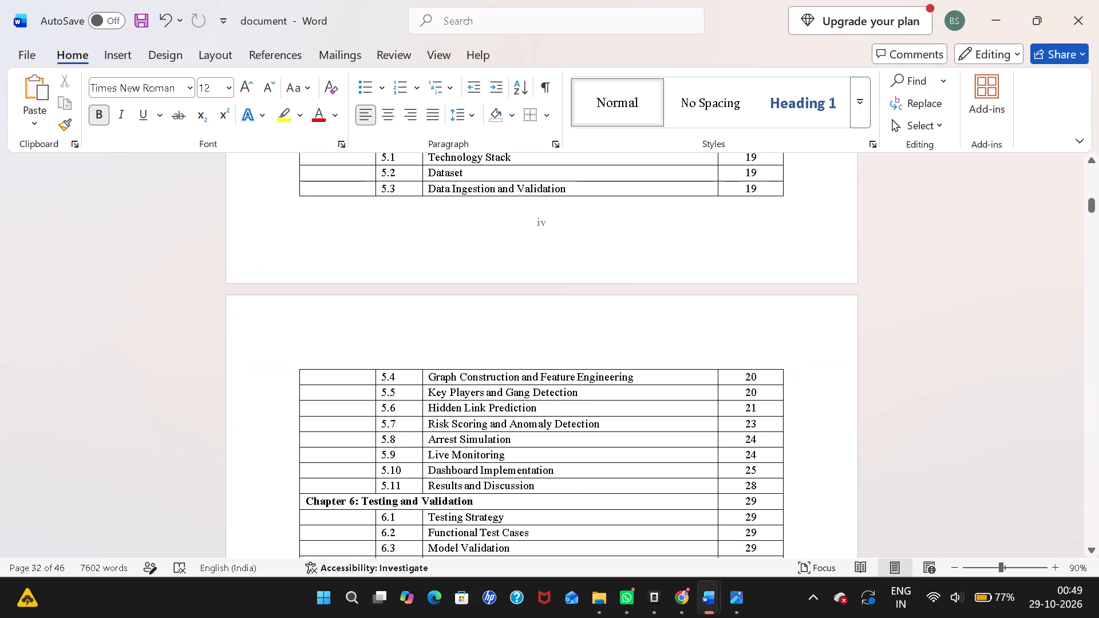
left_click(585, 391)
key("BackSpace")
key("BackSpace")
key("BackSpace")
key("BackSpace")
key("BackSpace")
key("BackSpace")
key("BackSpace")
key("BackSpace")
key("BackSpace")
key("BackSpace")
key("BackSpace")
key("BackSpace")
key("BackSpace")
key("BackSpace")
key("BackSpace")
key("BackSpace")
key("BackSpace")
key("BackSpace")
key("BackSpace")
key("BackSpace")
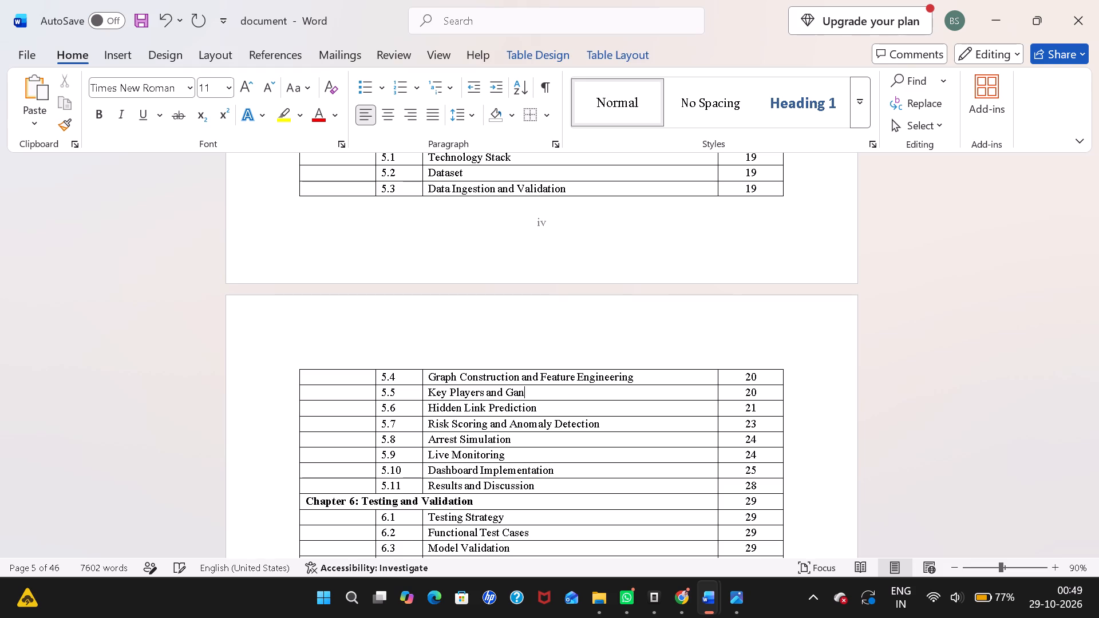
key("BackSpace")
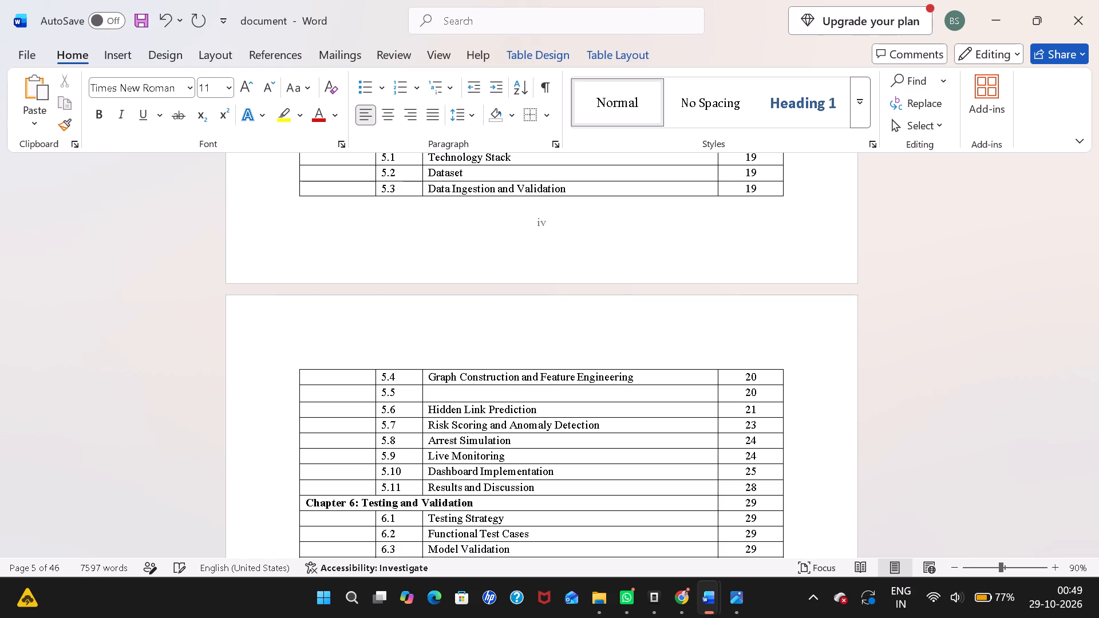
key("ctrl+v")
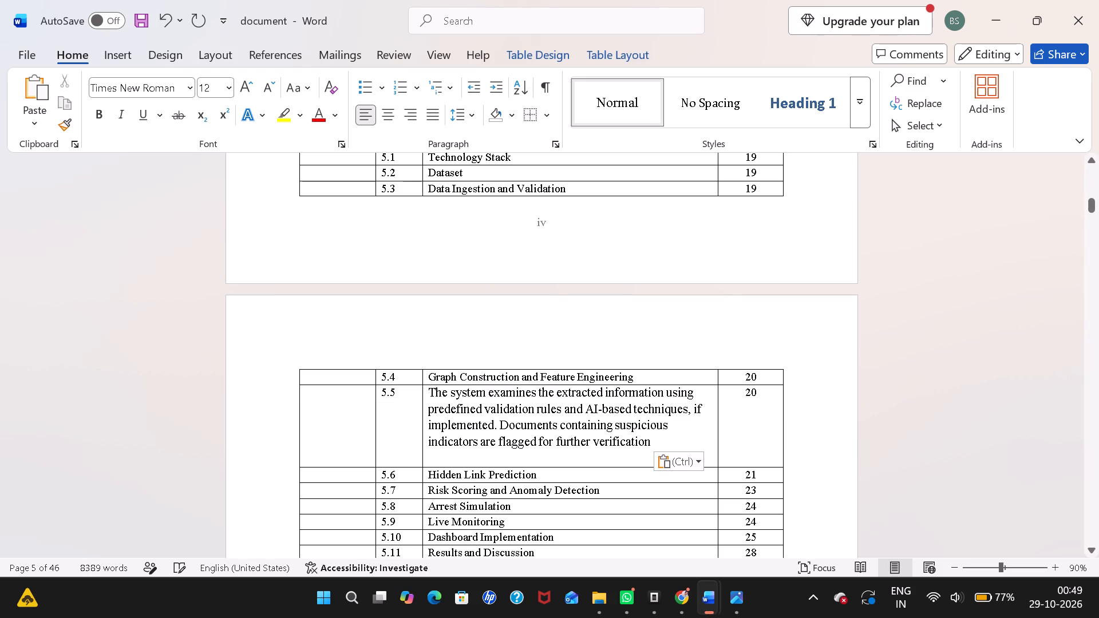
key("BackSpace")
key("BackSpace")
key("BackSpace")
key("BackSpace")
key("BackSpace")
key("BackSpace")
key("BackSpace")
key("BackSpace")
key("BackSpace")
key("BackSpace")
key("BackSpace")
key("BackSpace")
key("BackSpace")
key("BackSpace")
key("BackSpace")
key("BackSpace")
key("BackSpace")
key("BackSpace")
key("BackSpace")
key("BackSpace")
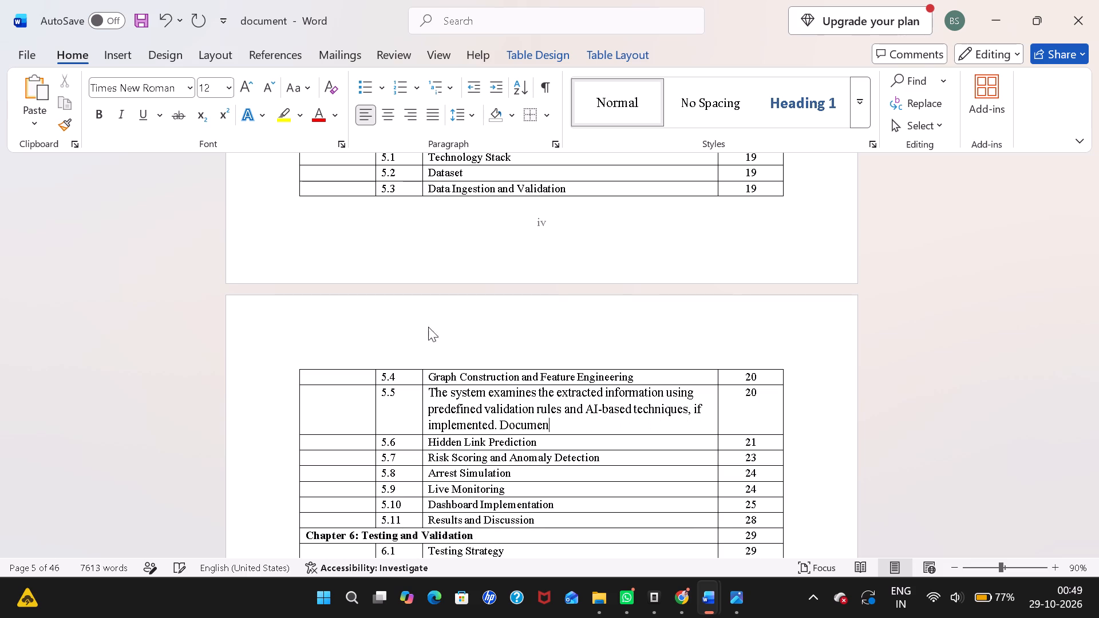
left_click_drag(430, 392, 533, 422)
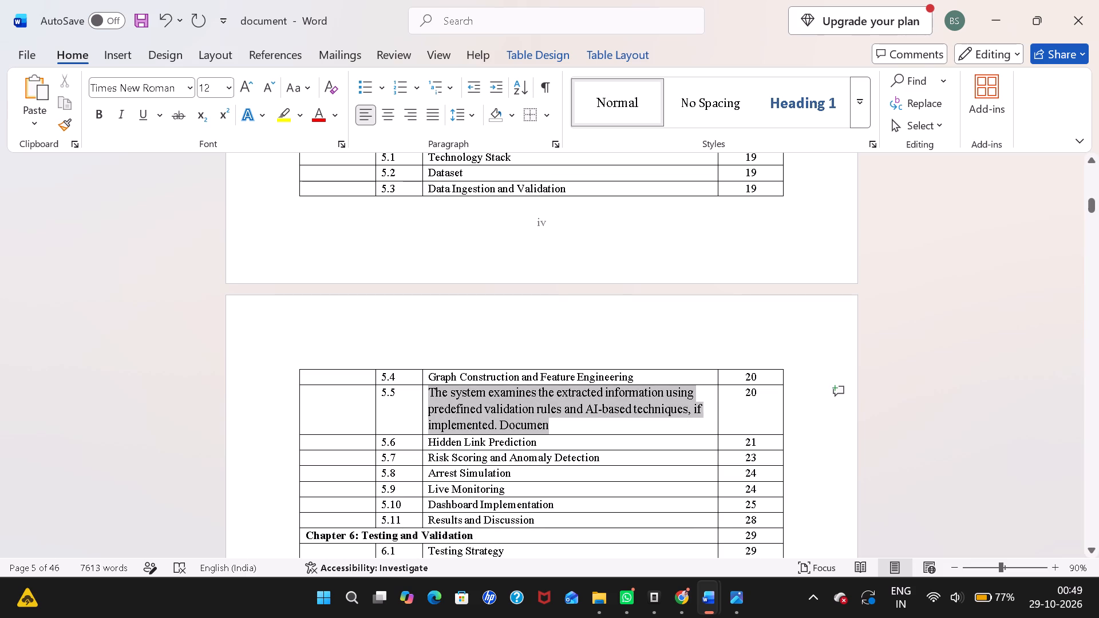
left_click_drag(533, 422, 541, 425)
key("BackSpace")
Copy the section 5.4 heading text "Image Processing and Feature Extraction" from the report body.
scroll(541, 425, "down", 3)
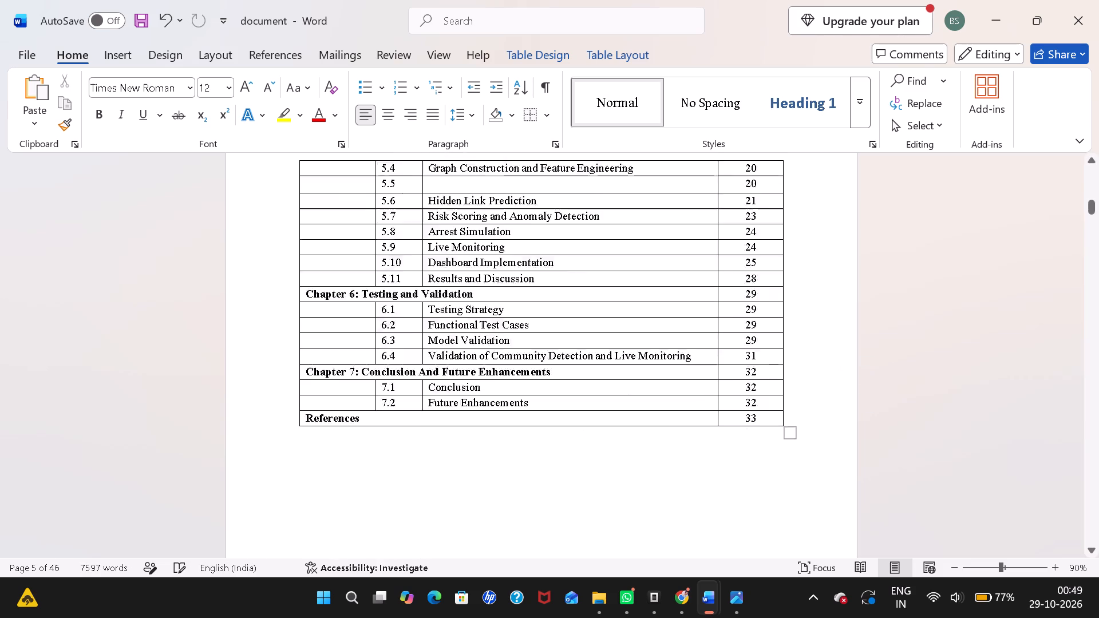
scroll(541, 425, "down", 14)
scroll(541, 425, "down", 20)
scroll(541, 425, "down", 8)
scroll(541, 425, "right", 7)
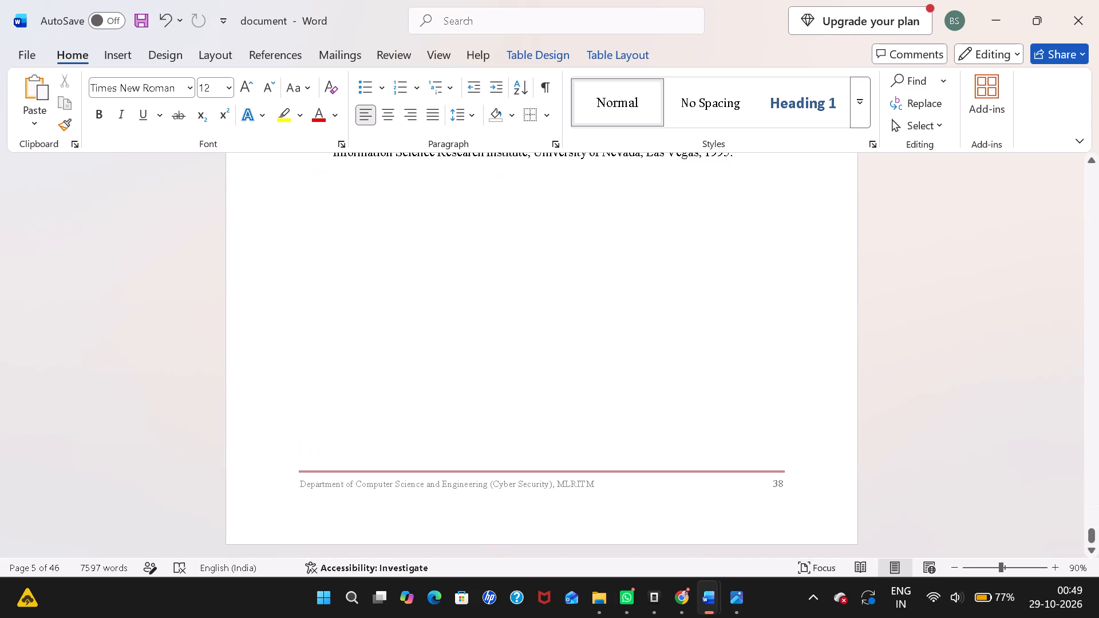
scroll(541, 425, "down", 1)
scroll(541, 425, "up", 8)
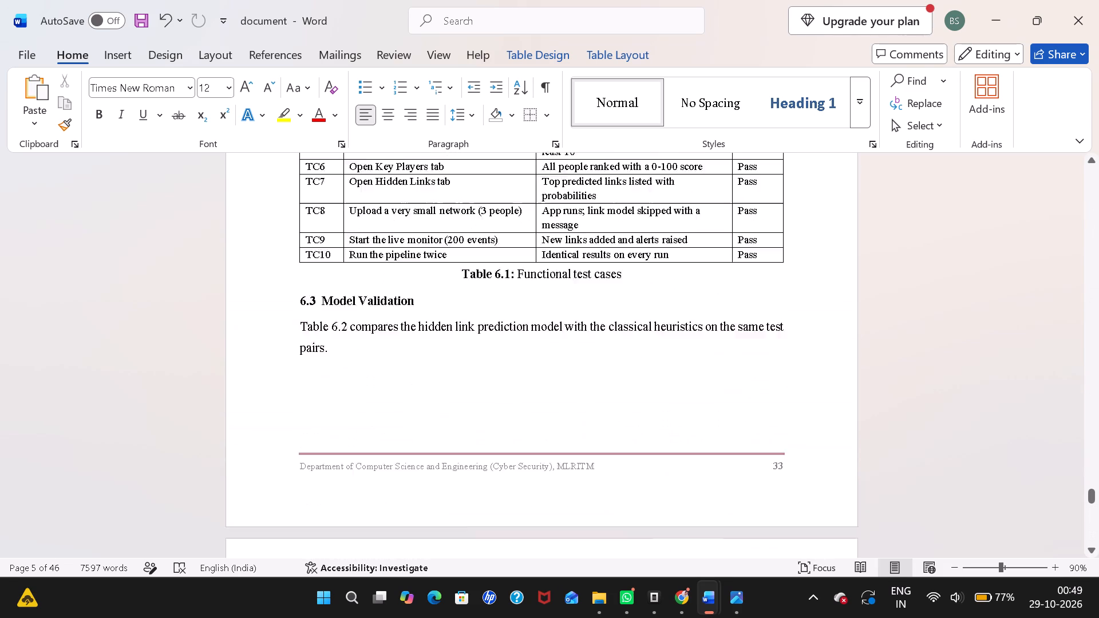
scroll(541, 425, "up", 6)
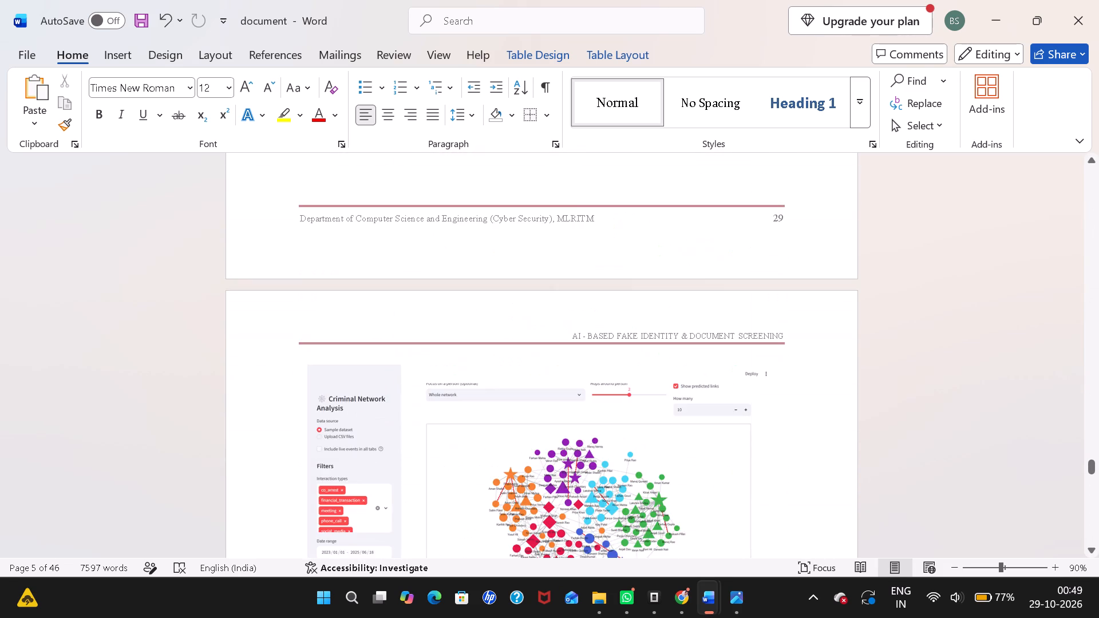
scroll(541, 425, "up", 6)
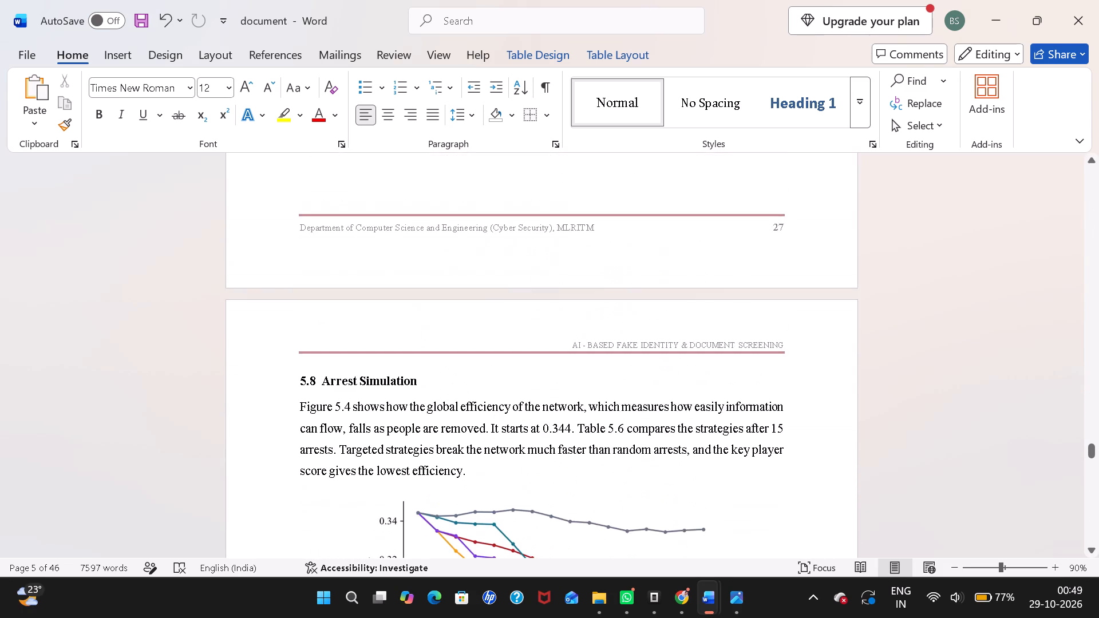
scroll(541, 425, "up", 3)
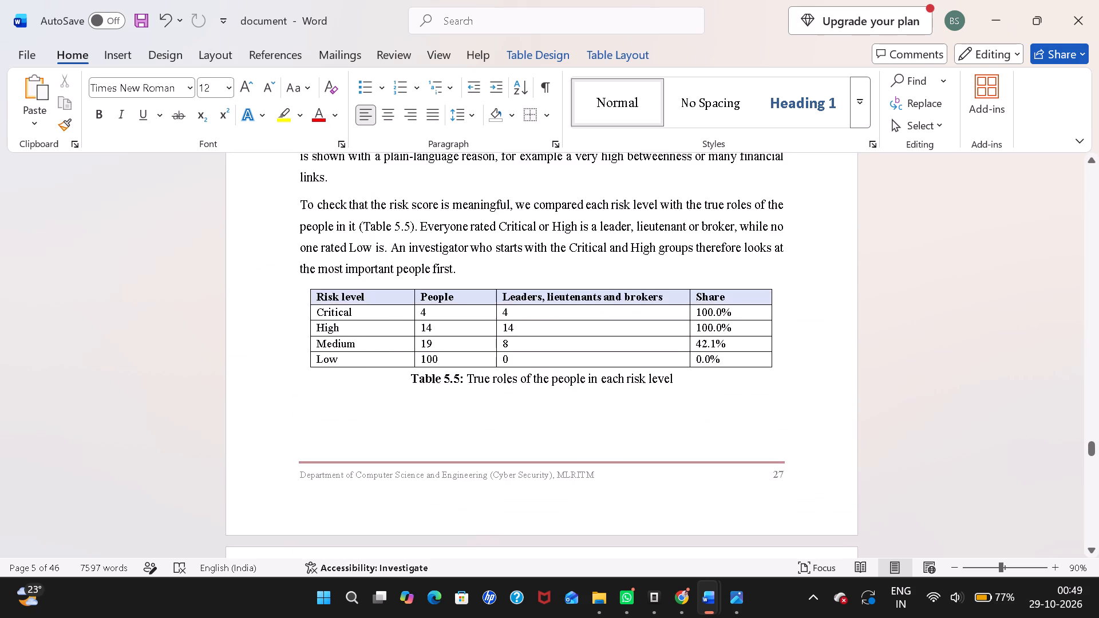
scroll(541, 425, "up", 1)
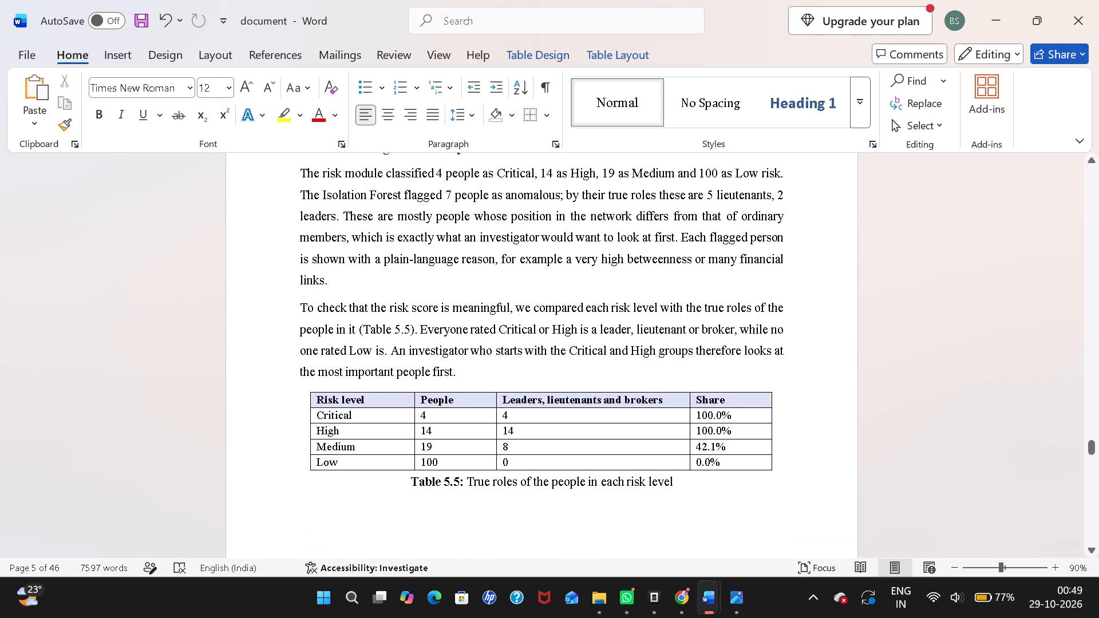
scroll(541, 425, "up", 3)
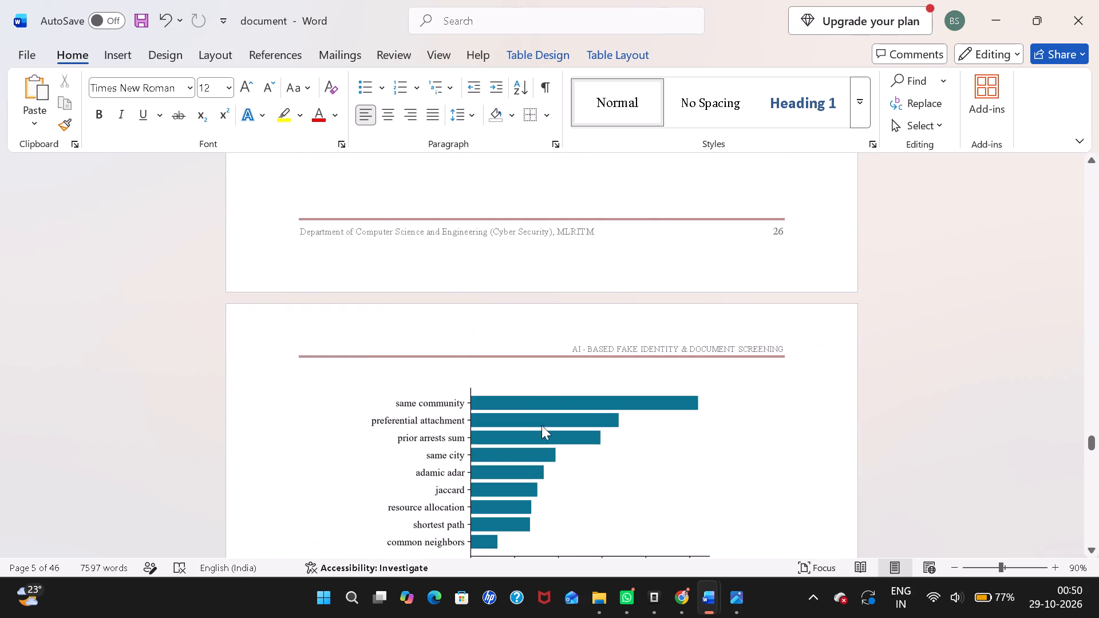
scroll(541, 425, "up", 3)
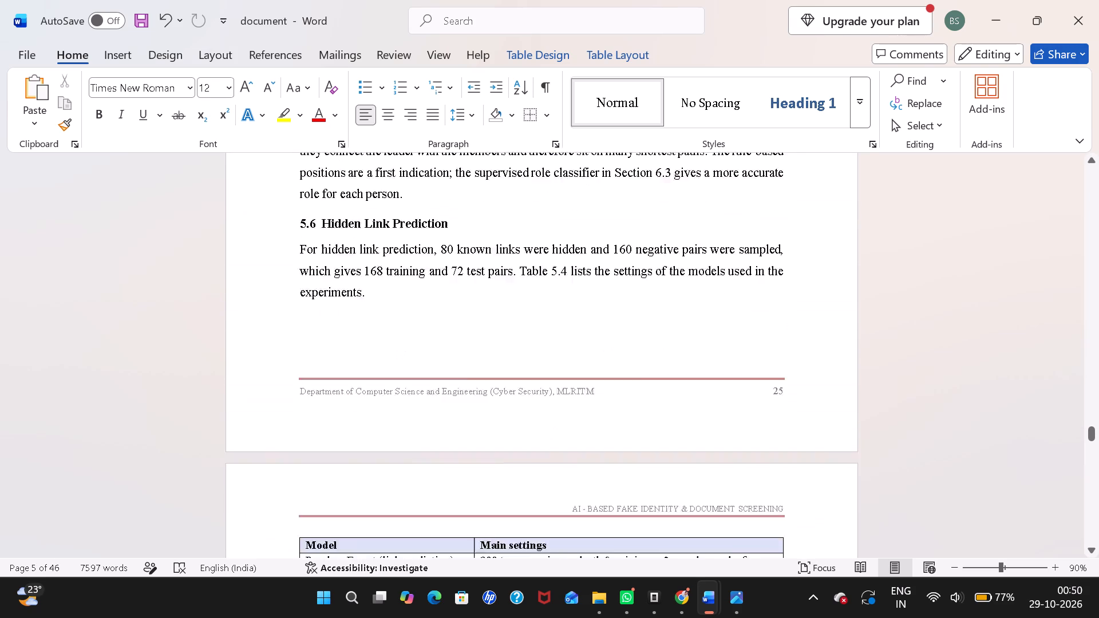
scroll(541, 425, "up", 5)
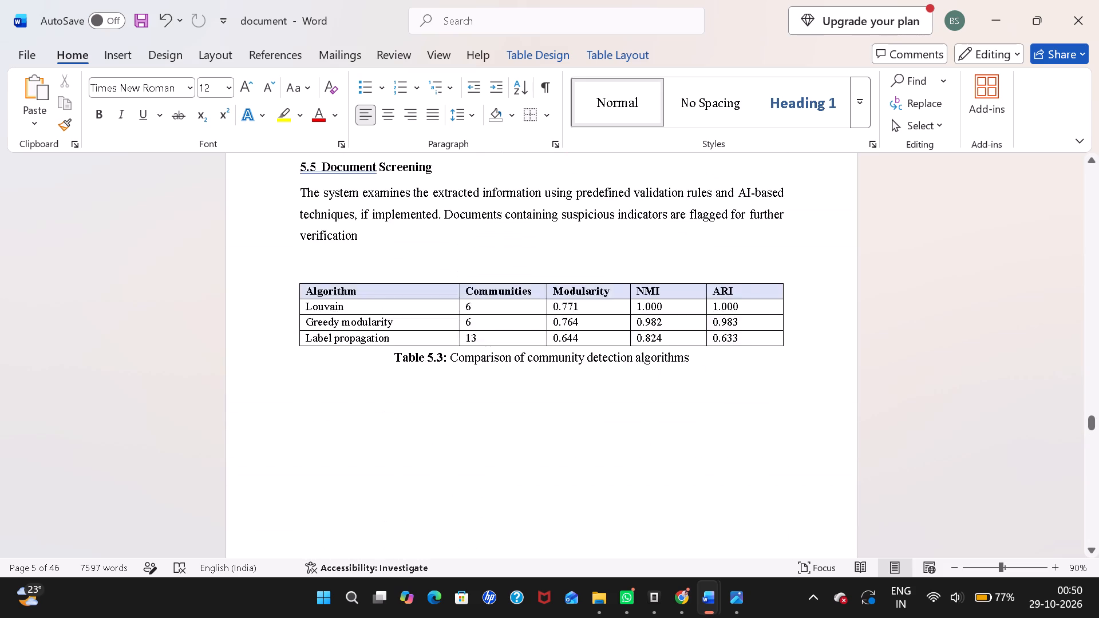
scroll(541, 425, "up", 2)
scroll(480, 286, "up", 1)
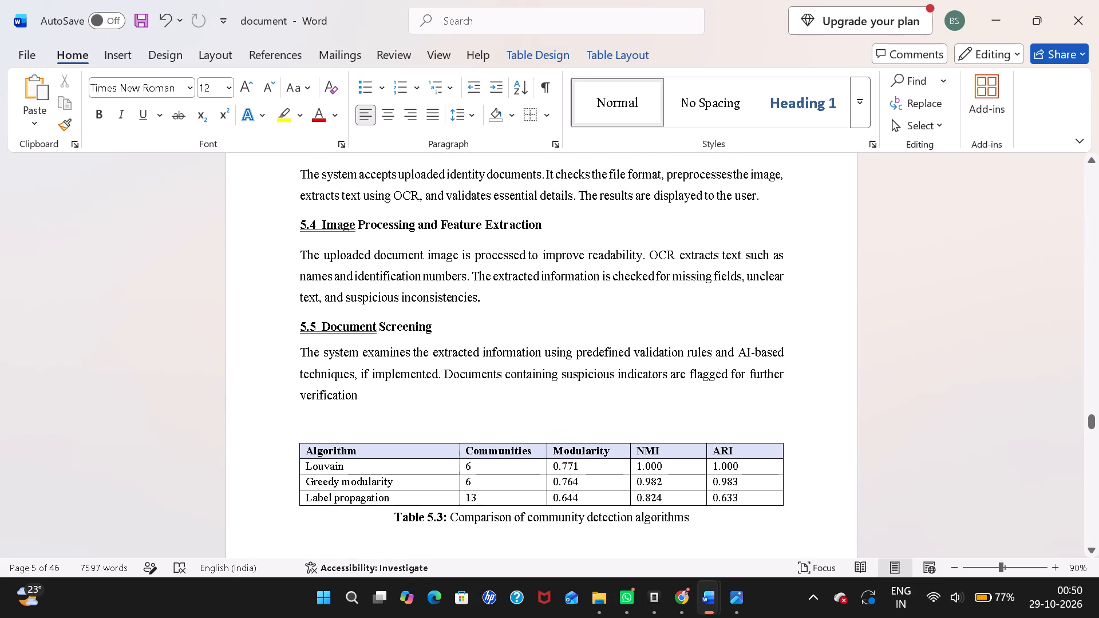
left_click_drag(321, 221, 444, 232)
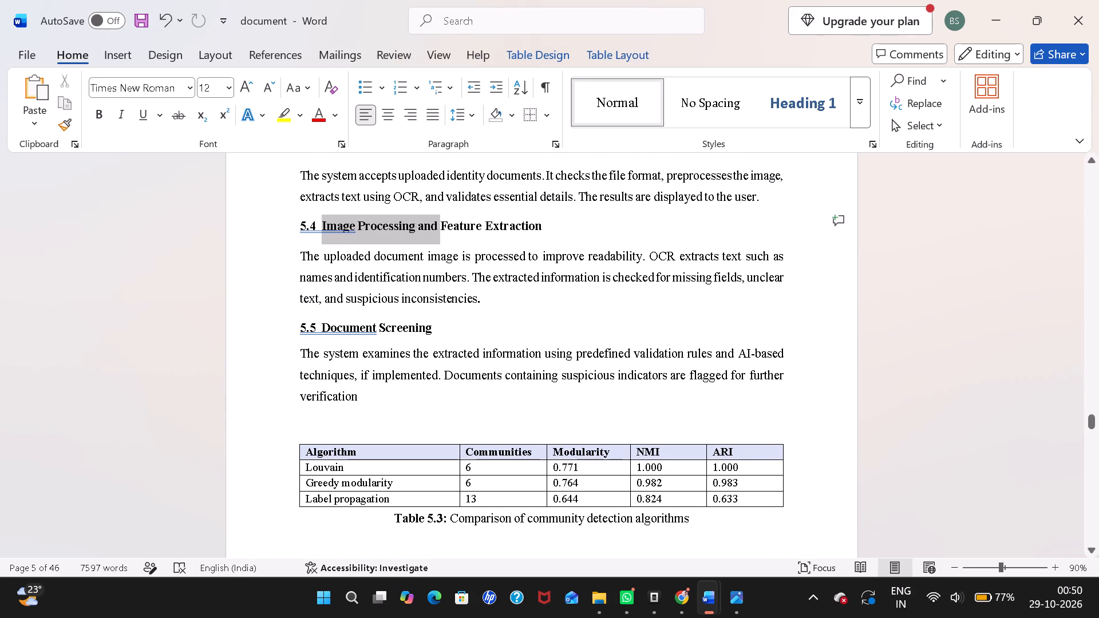
left_click_drag(444, 232, 521, 224)
key("ctrl+c")
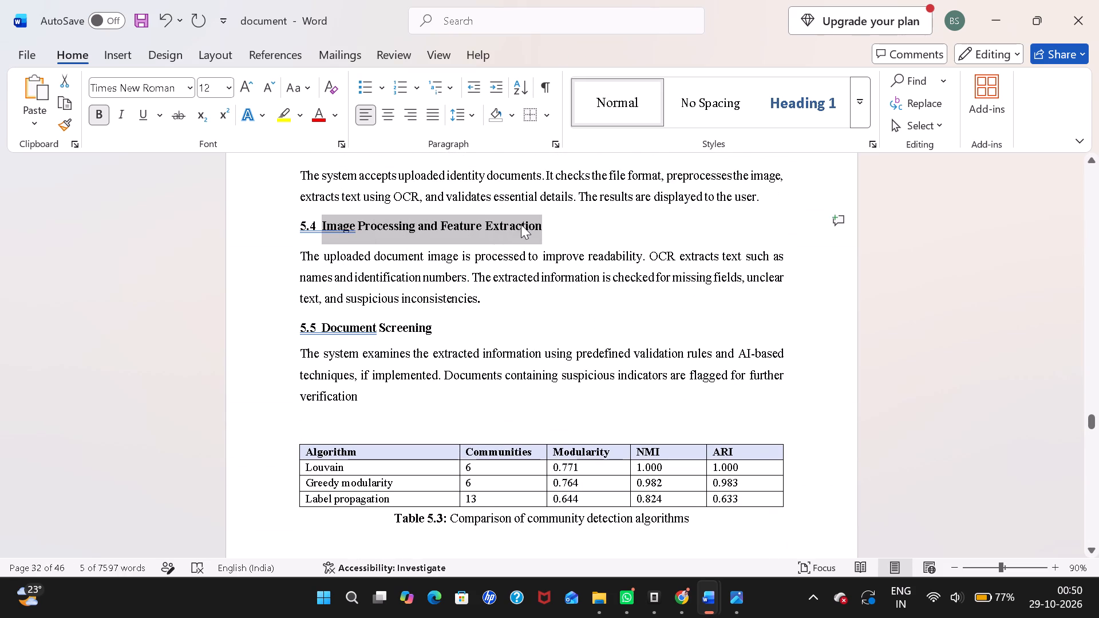
key("ctrl+c")
Replace the title of entry 5.4 in the table of contents with the copied "Image Processing and Feature Extraction".
left_click_drag(1089, 421, 1093, 102)
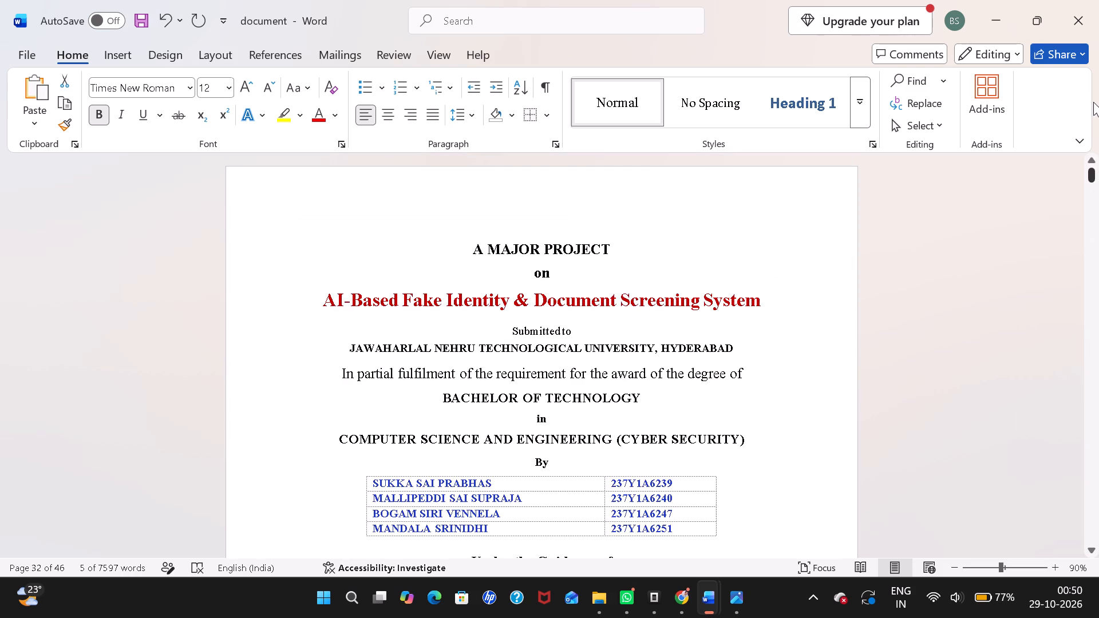
scroll(777, 355, "down", 11)
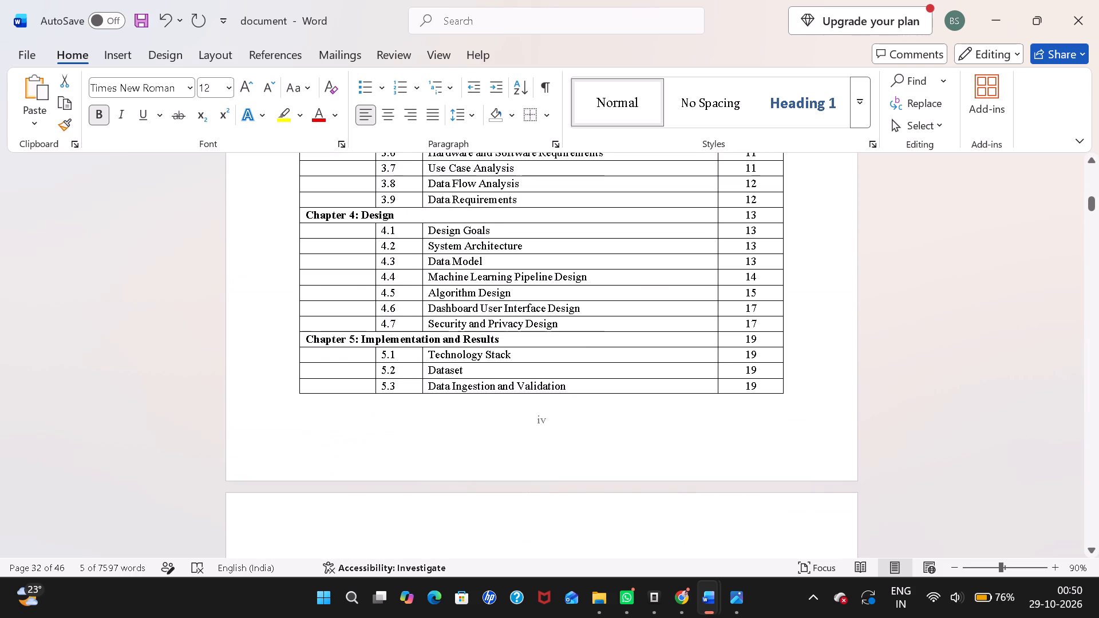
scroll(777, 355, "up", 2)
scroll(777, 355, "down", 2)
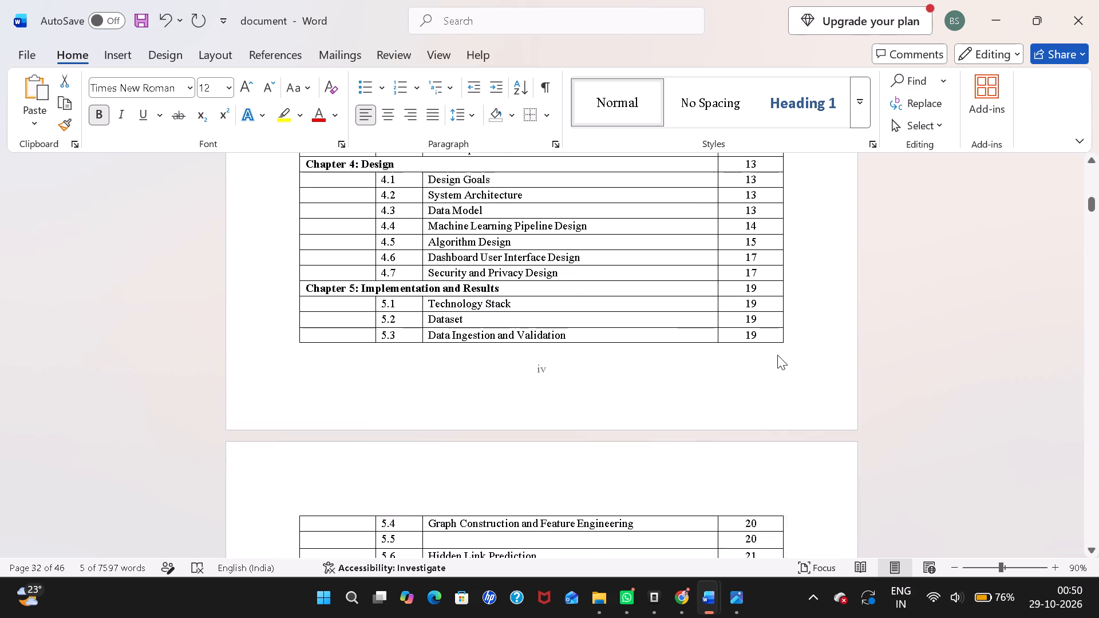
scroll(777, 355, "down", 2)
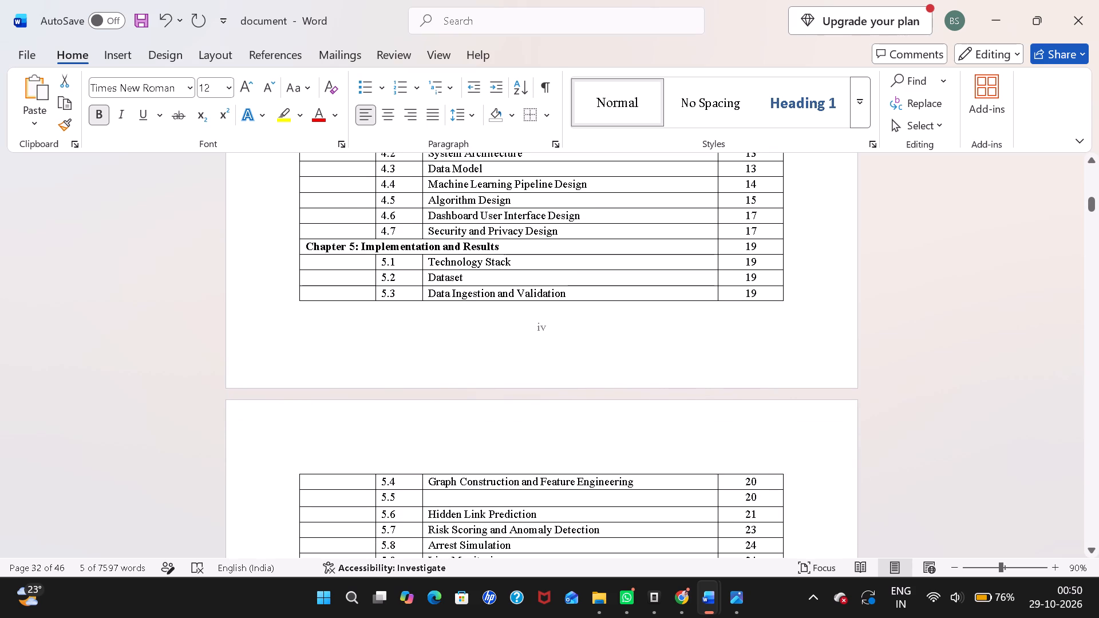
left_click(698, 482)
key("BackSpace")
key("BackSpace")
key("BackSpace")
key("BackSpace")
key("BackSpace")
key("BackSpace")
key("BackSpace")
key("BackSpace")
key("BackSpace")
key("BackSpace")
key("BackSpace")
key("BackSpace")
key("BackSpace")
key("BackSpace")
key("BackSpace")
key("BackSpace")
key("BackSpace")
key("BackSpace")
key("BackSpace")
key("BackSpace")
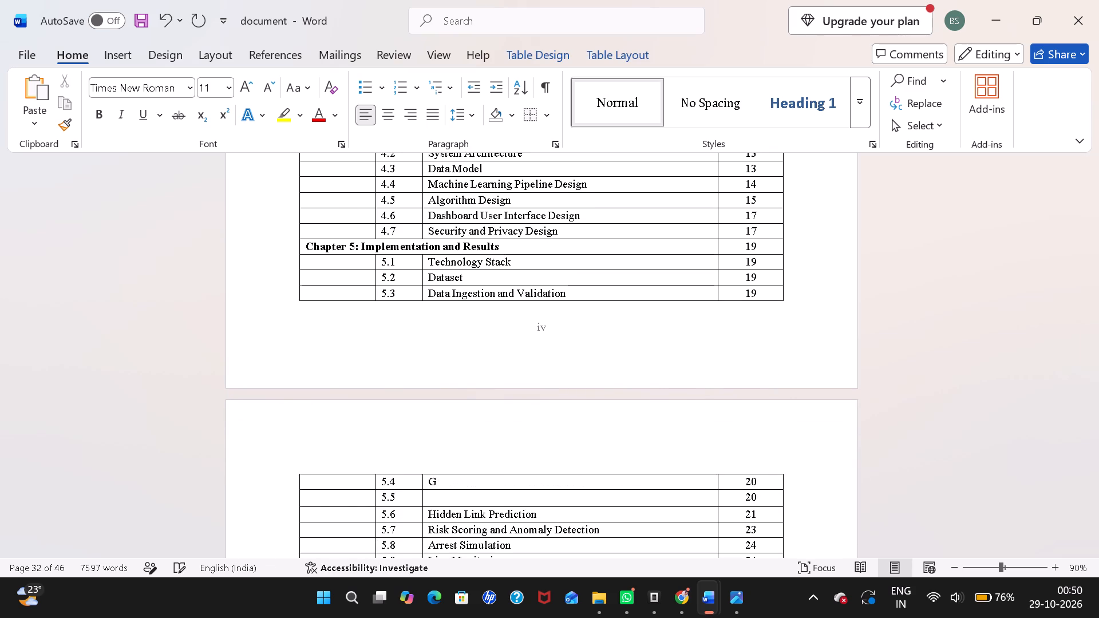
key("ctrl+v")
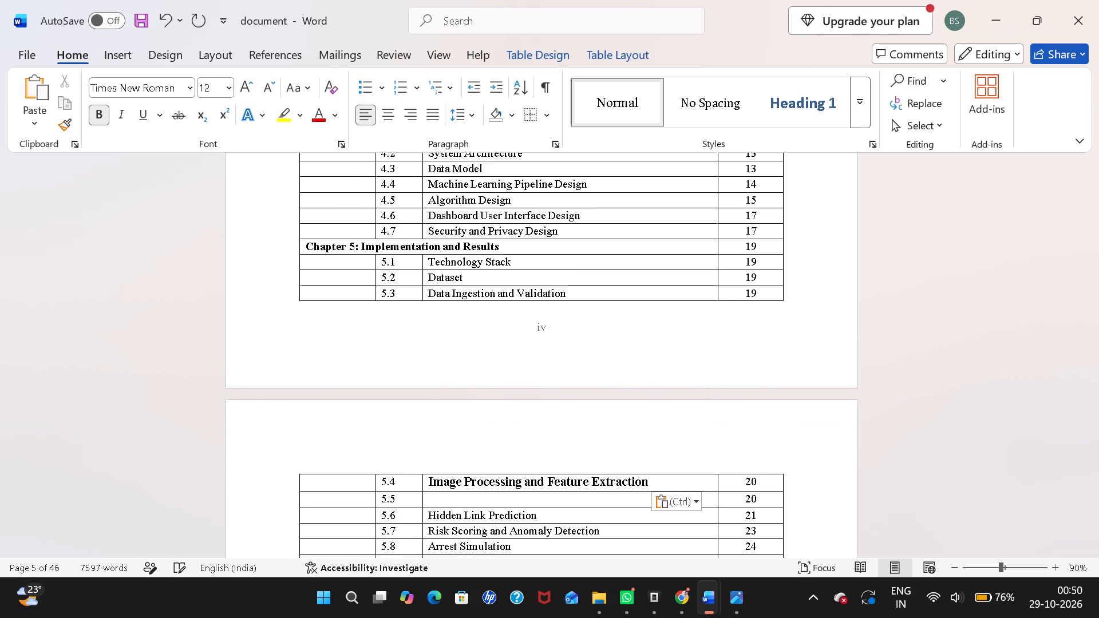
Remove the bold formatting from the title of entry 5.4 in the table of contents.
left_click_drag(662, 480, 460, 496)
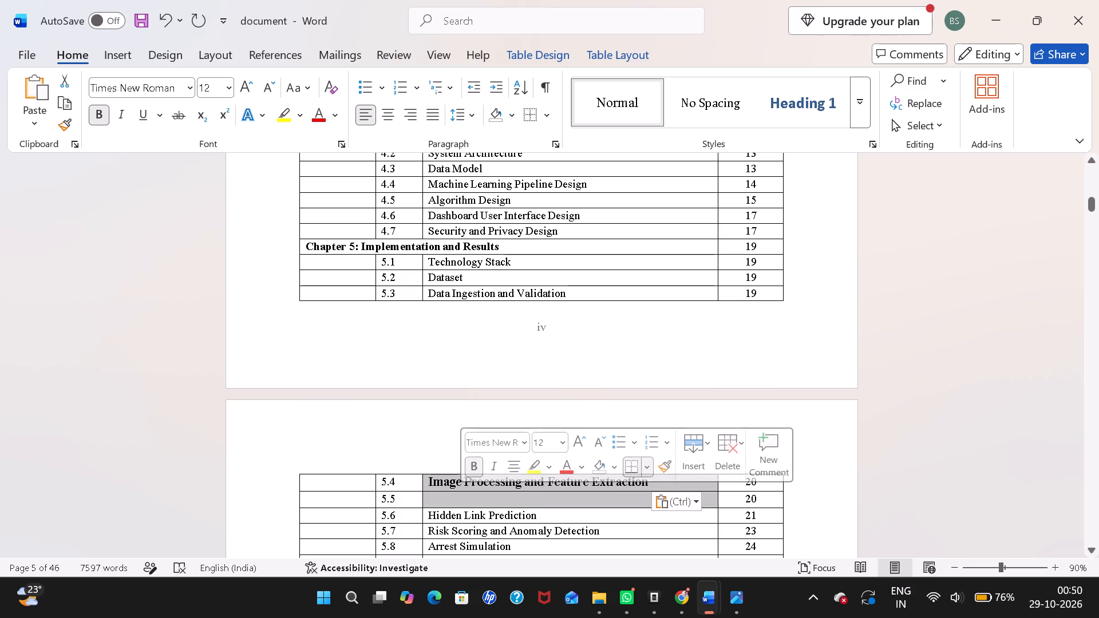
left_click(383, 437)
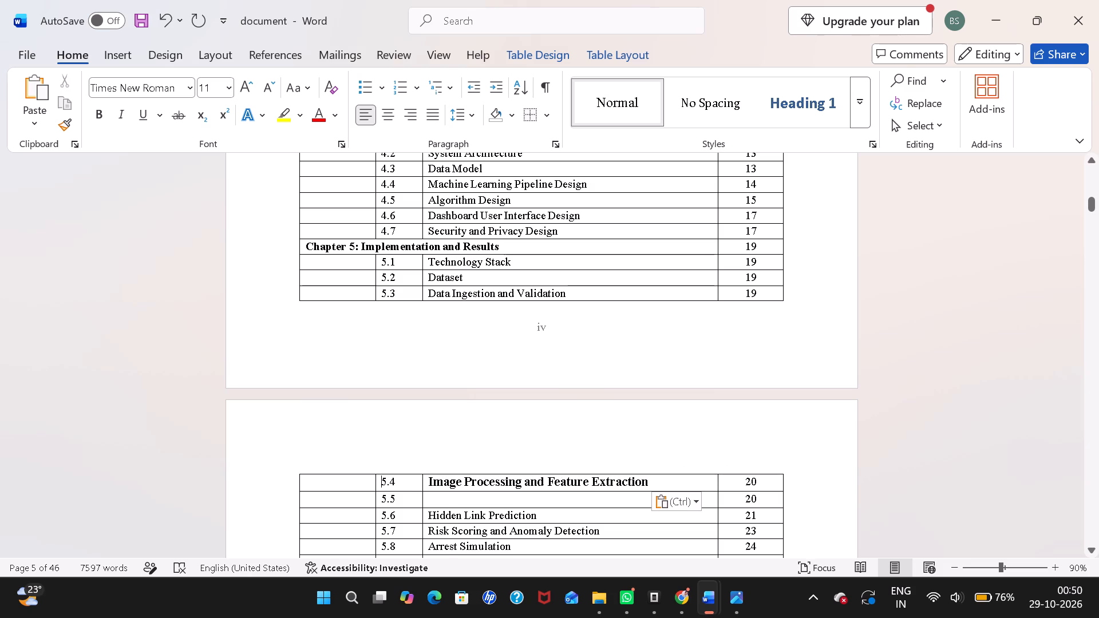
triple_click(426, 480)
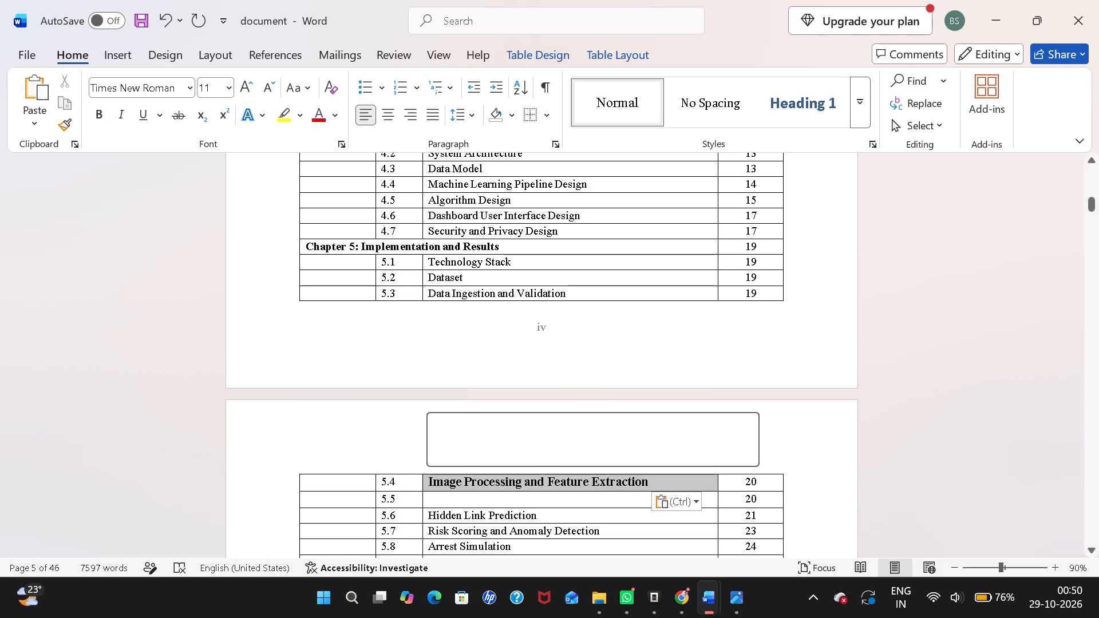
left_click(448, 500)
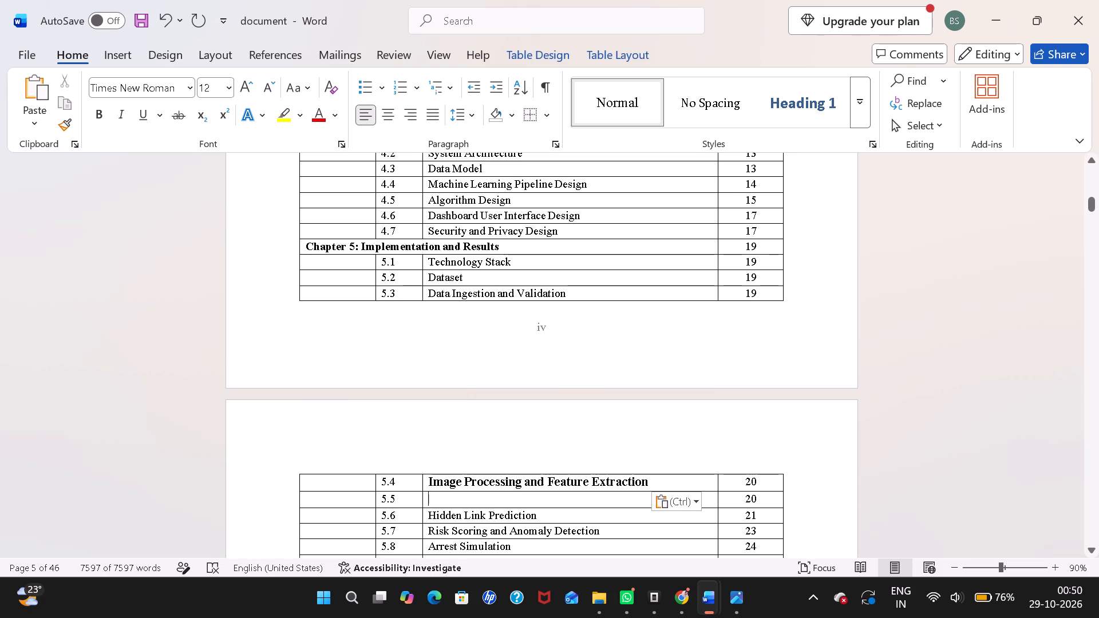
left_click_drag(429, 478, 624, 474)
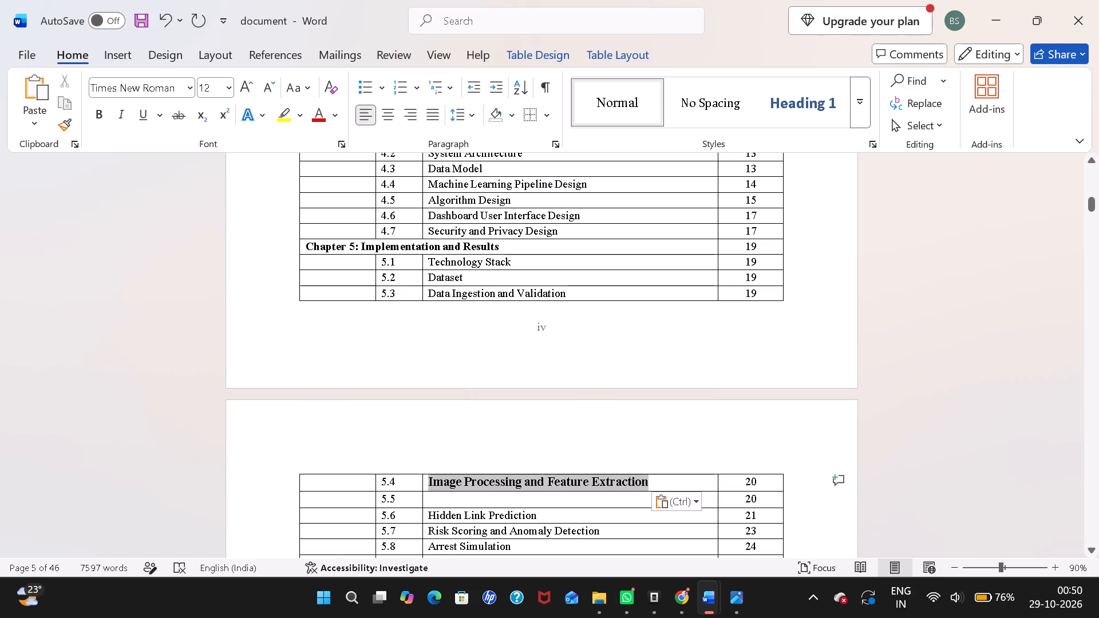
left_click_drag(624, 474, 649, 482)
left_click(663, 457)
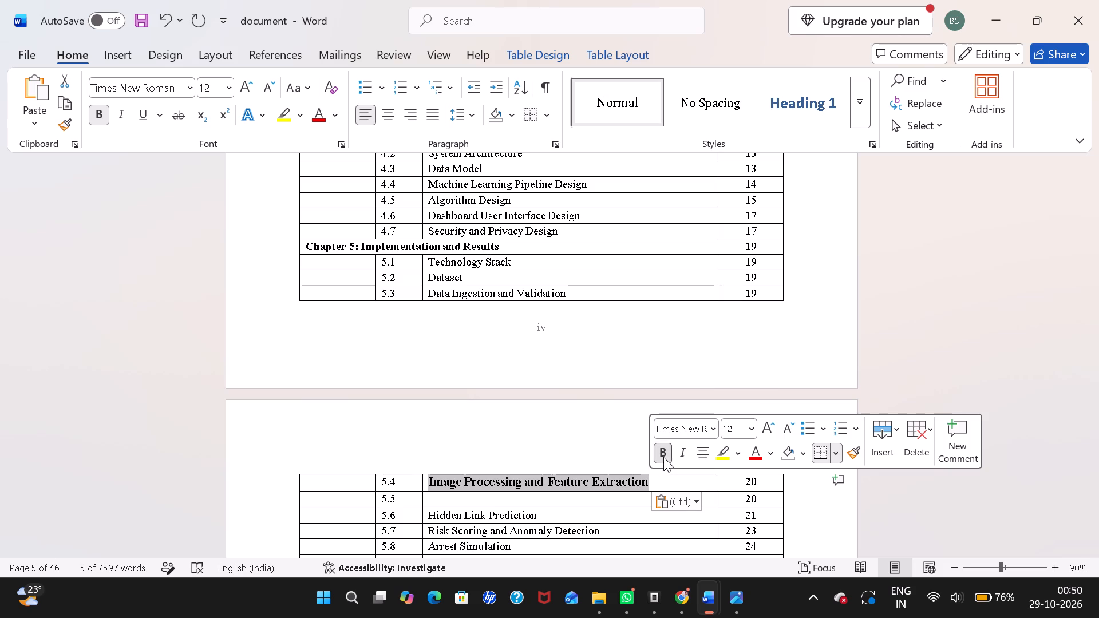
left_click(642, 442)
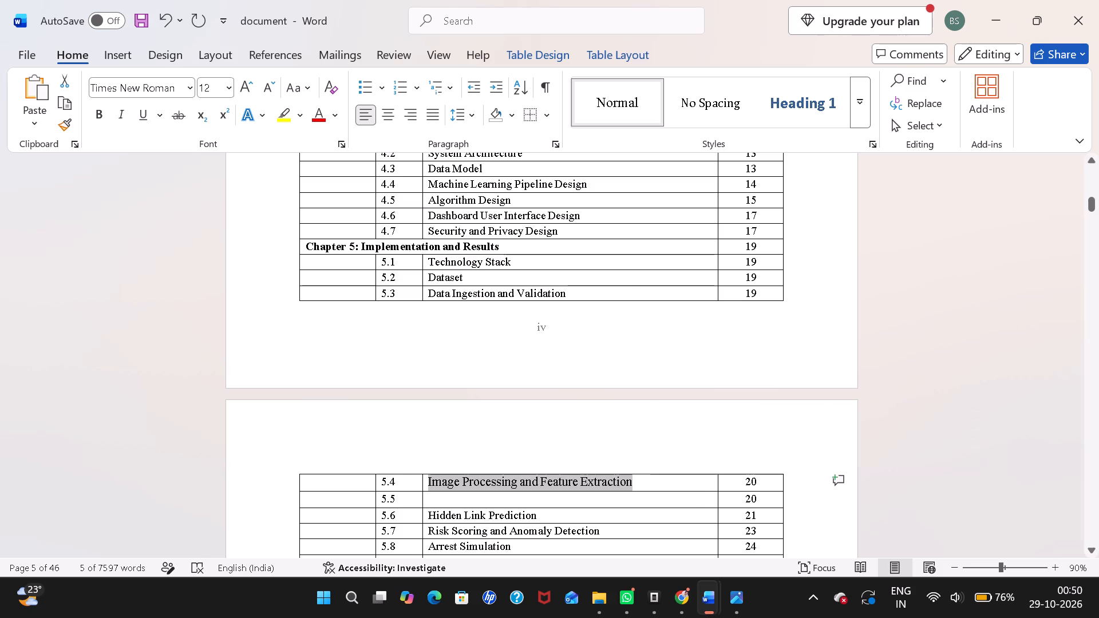
Copy the section 5.5 heading text "Document Screening" from the report body.
scroll(642, 442, "down", 11)
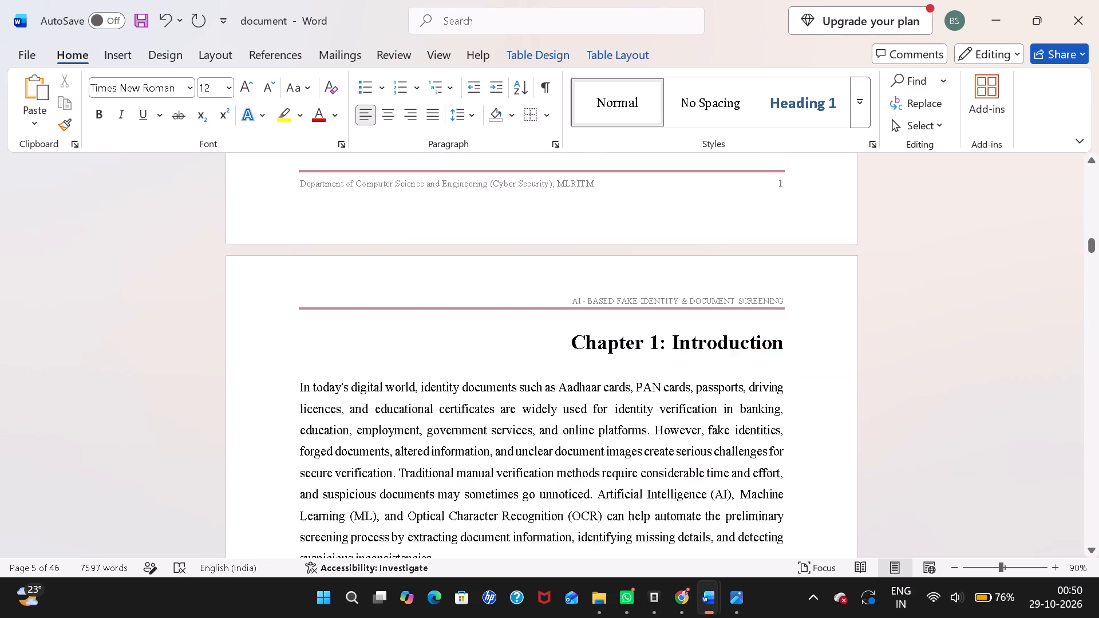
scroll(642, 442, "down", 8)
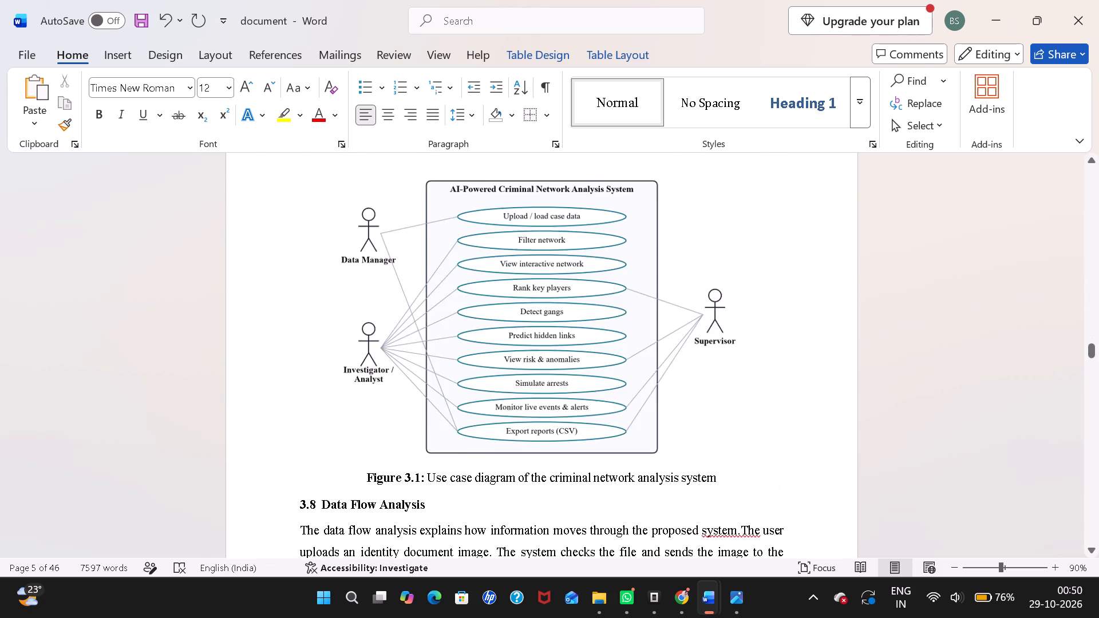
scroll(642, 442, "down", 6)
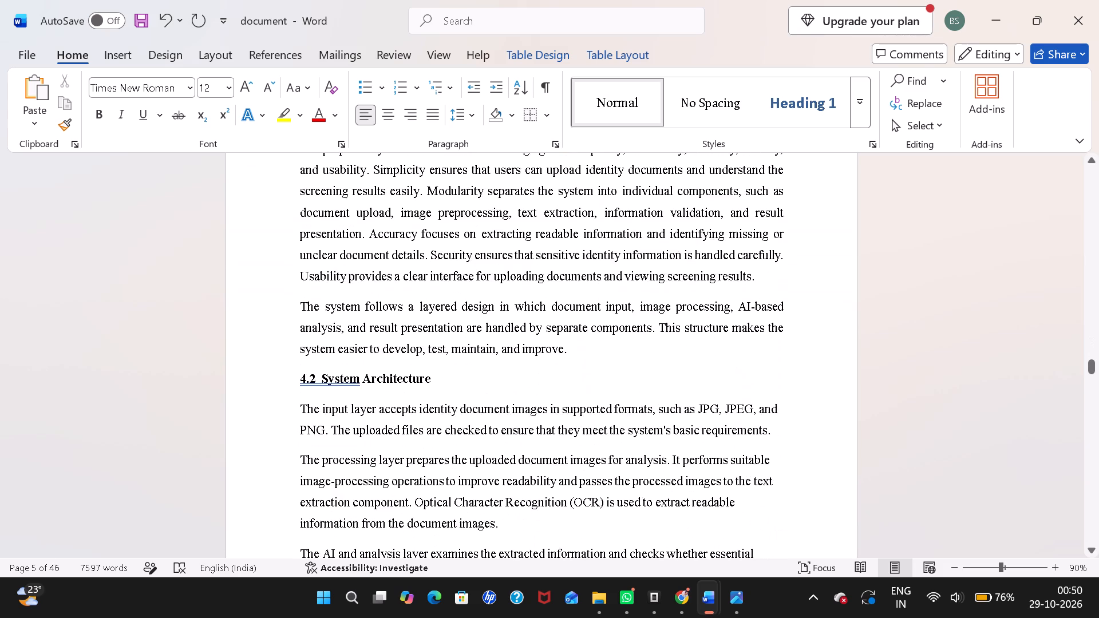
scroll(642, 442, "down", 7)
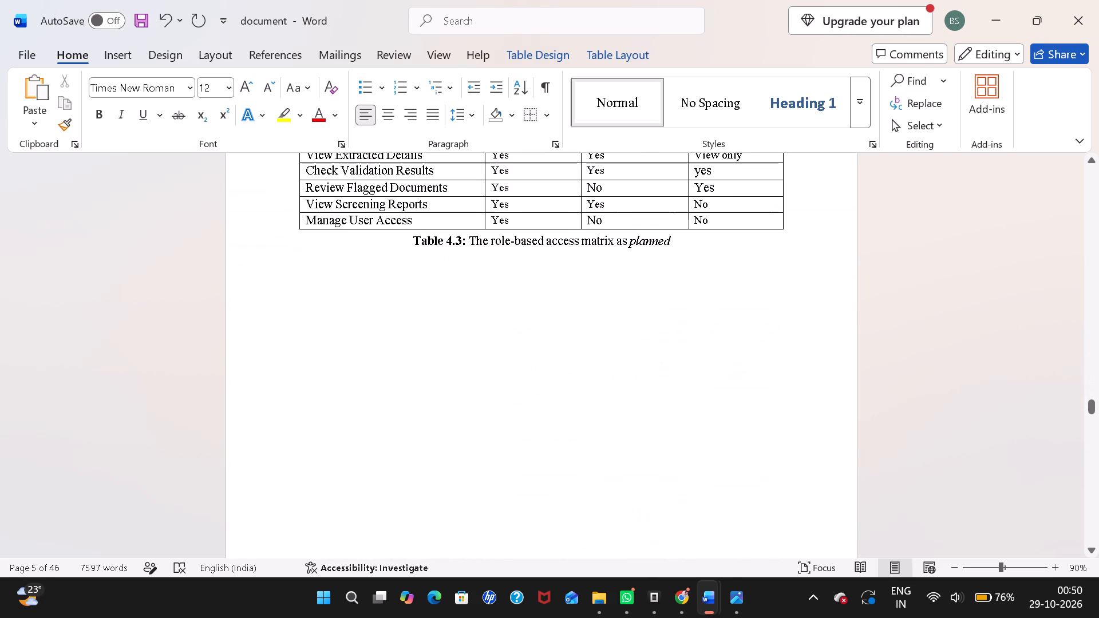
scroll(642, 442, "down", 6)
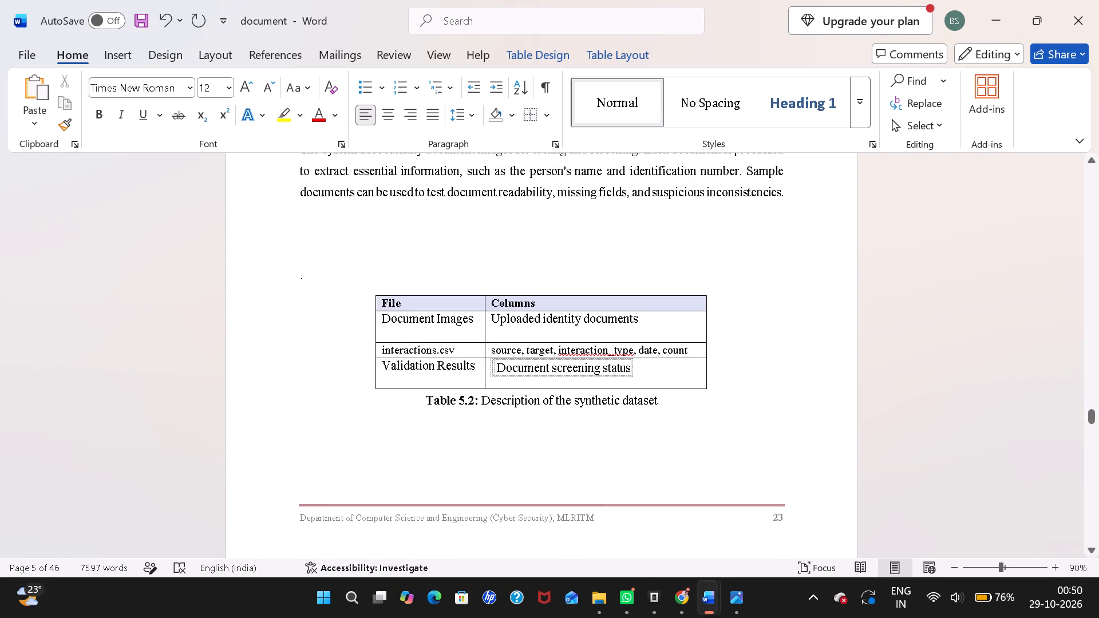
scroll(642, 442, "down", 4)
scroll(642, 442, "up", 1)
scroll(642, 442, "down", 1)
scroll(642, 442, "up", 1)
scroll(642, 442, "down", 1)
scroll(642, 442, "up", 1)
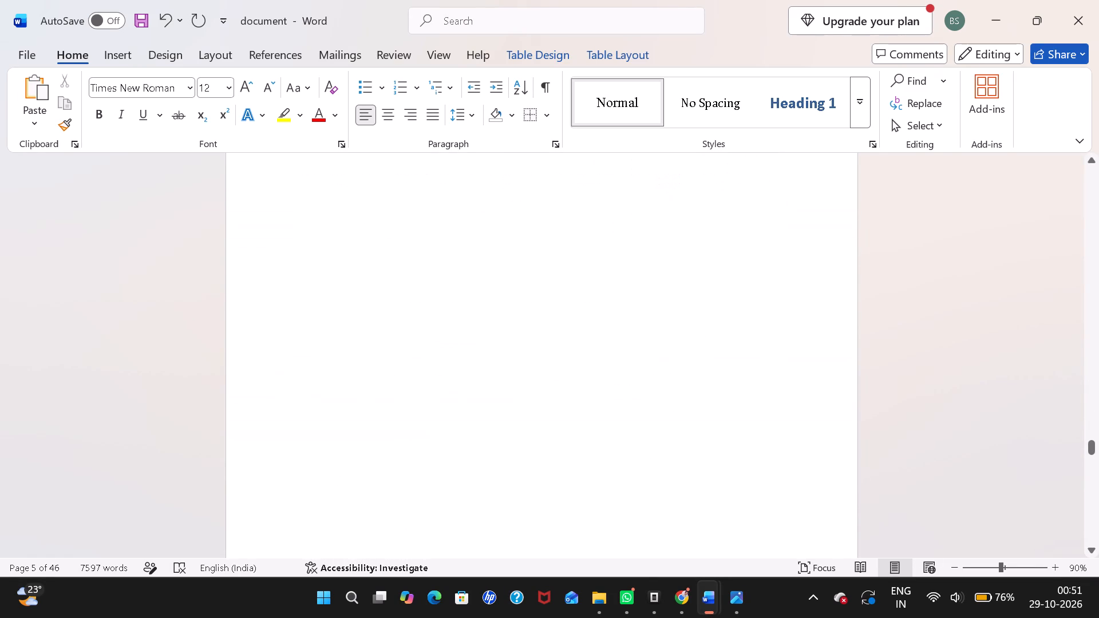
scroll(642, 442, "up", 3)
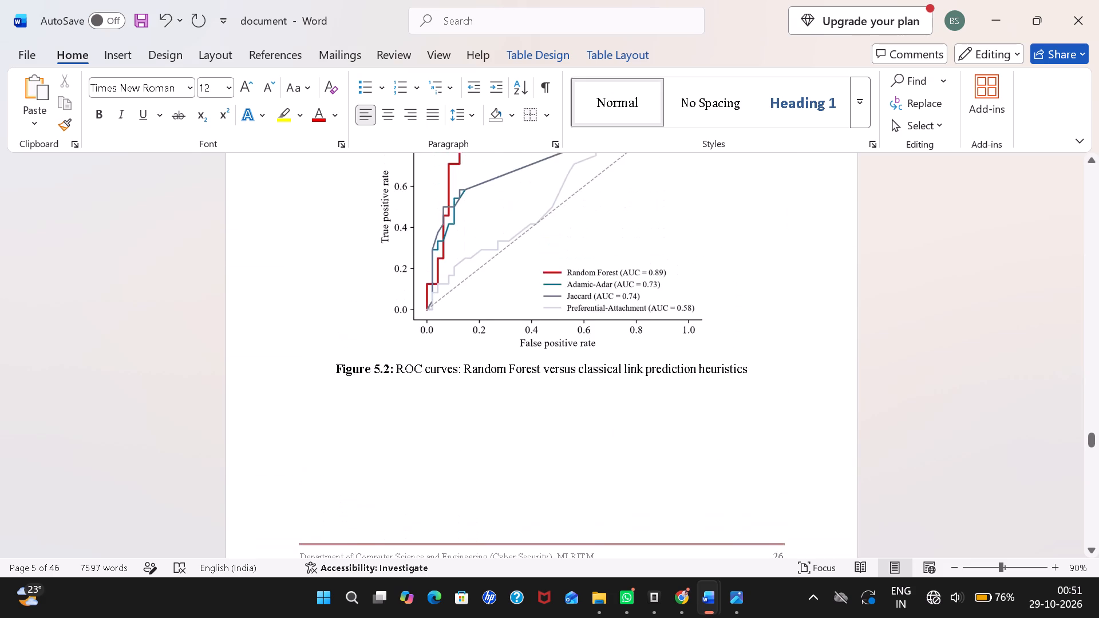
scroll(642, 442, "up", 5)
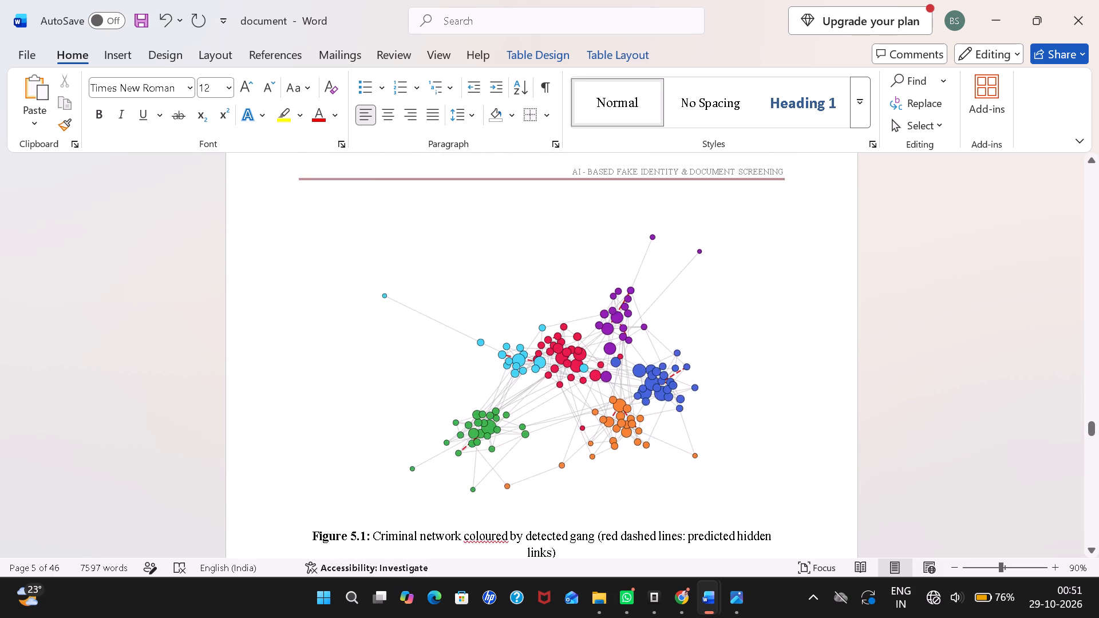
scroll(642, 442, "up", 4)
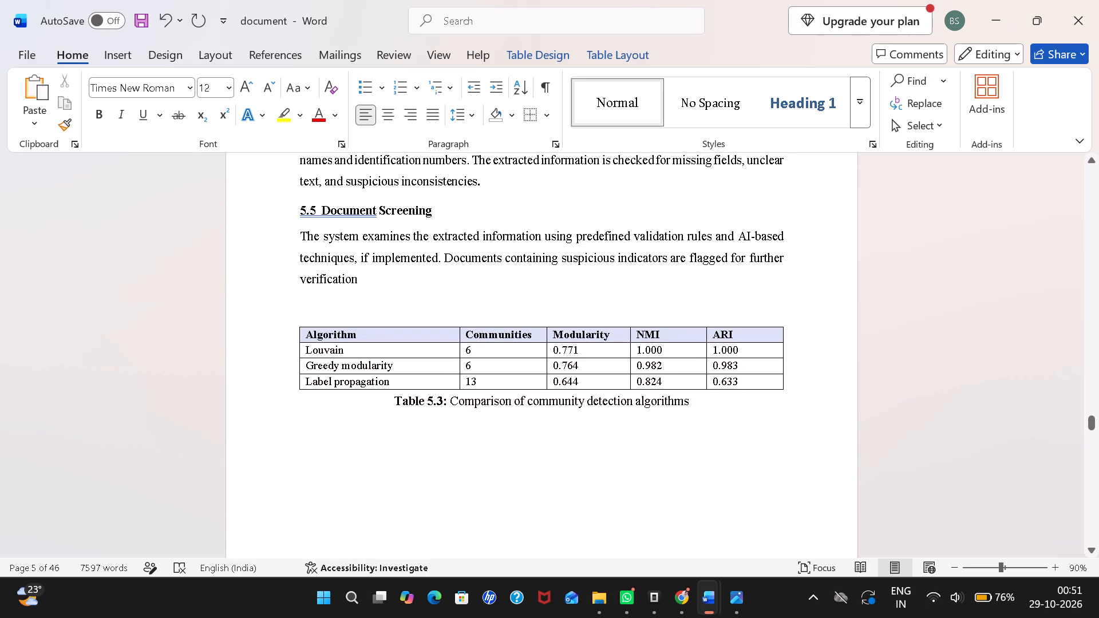
scroll(642, 442, "up", 1)
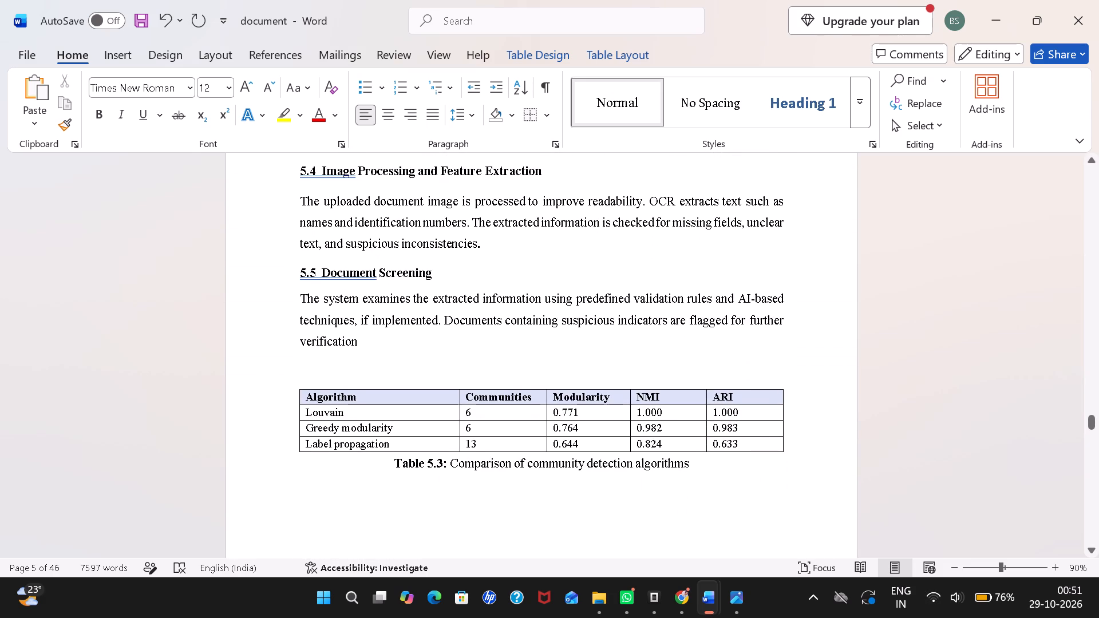
left_click_drag(323, 270, 401, 274)
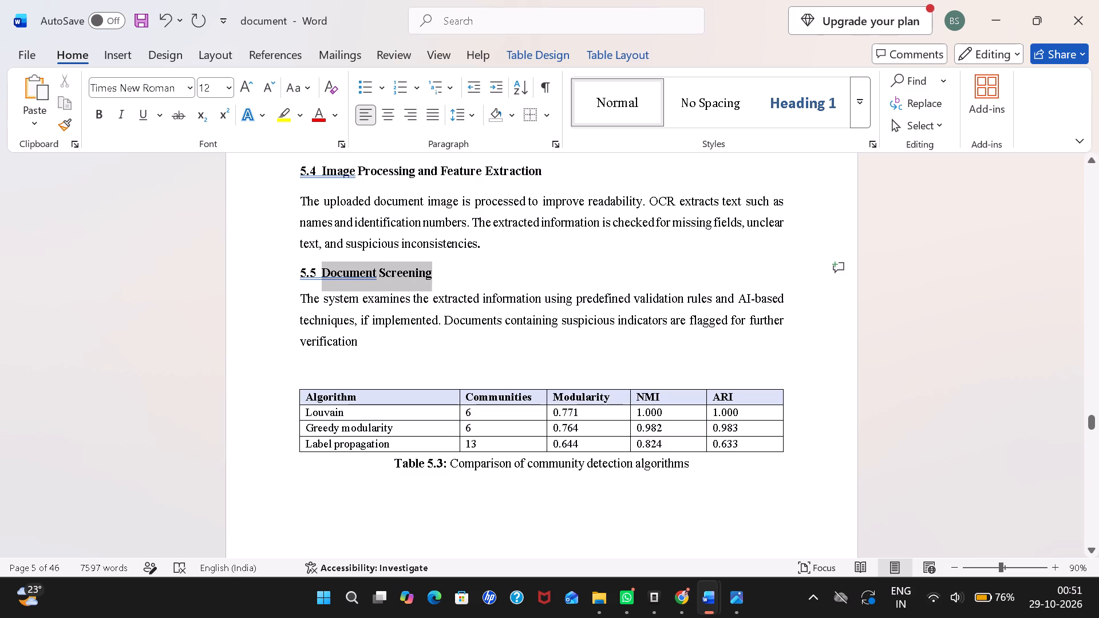
left_click_drag(401, 274, 425, 274)
key("ctrl+c")
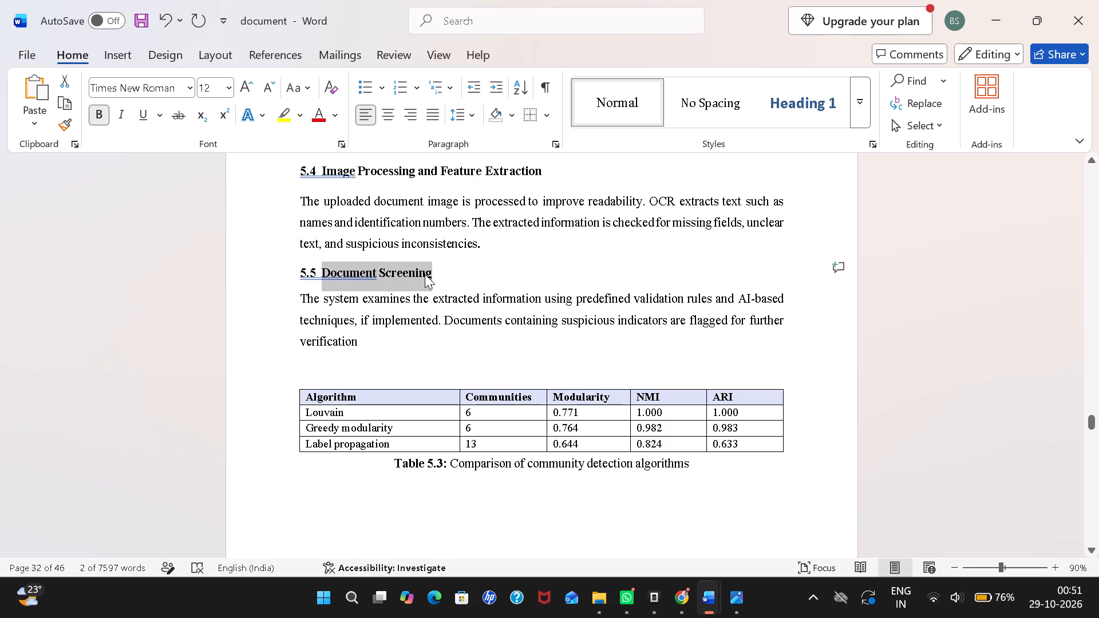
key("ctrl+c")
Paste the copied "Document Screening" as the title of entry 5.5 in the table of contents.
scroll(425, 274, "up", 20)
scroll(425, 274, "up", 9)
scroll(425, 274, "up", 15)
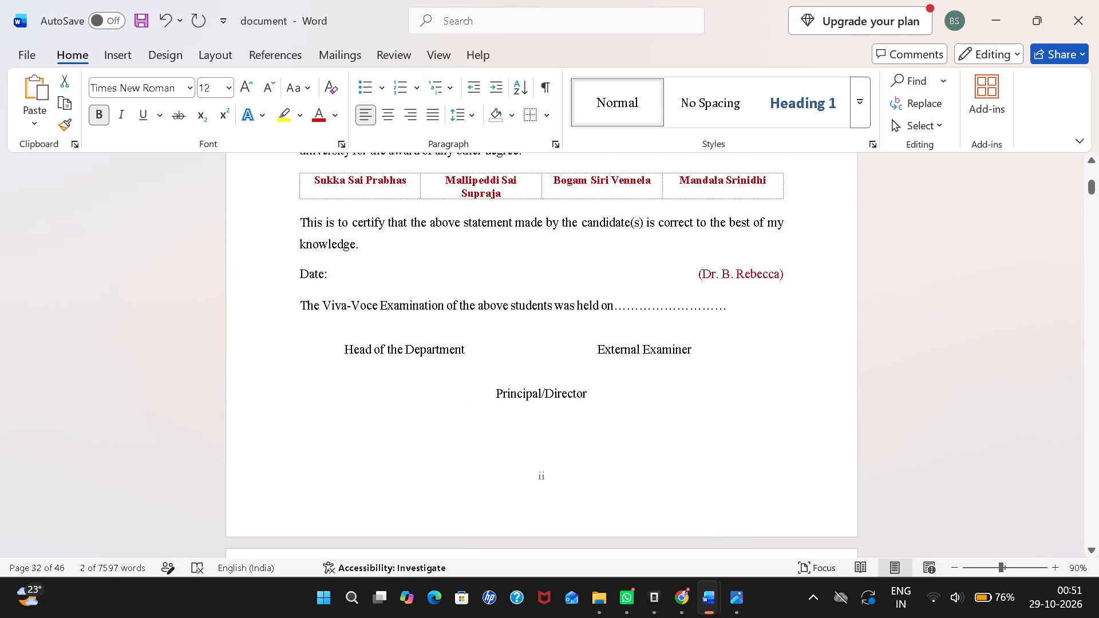
scroll(425, 274, "up", 5)
scroll(425, 274, "down", 6)
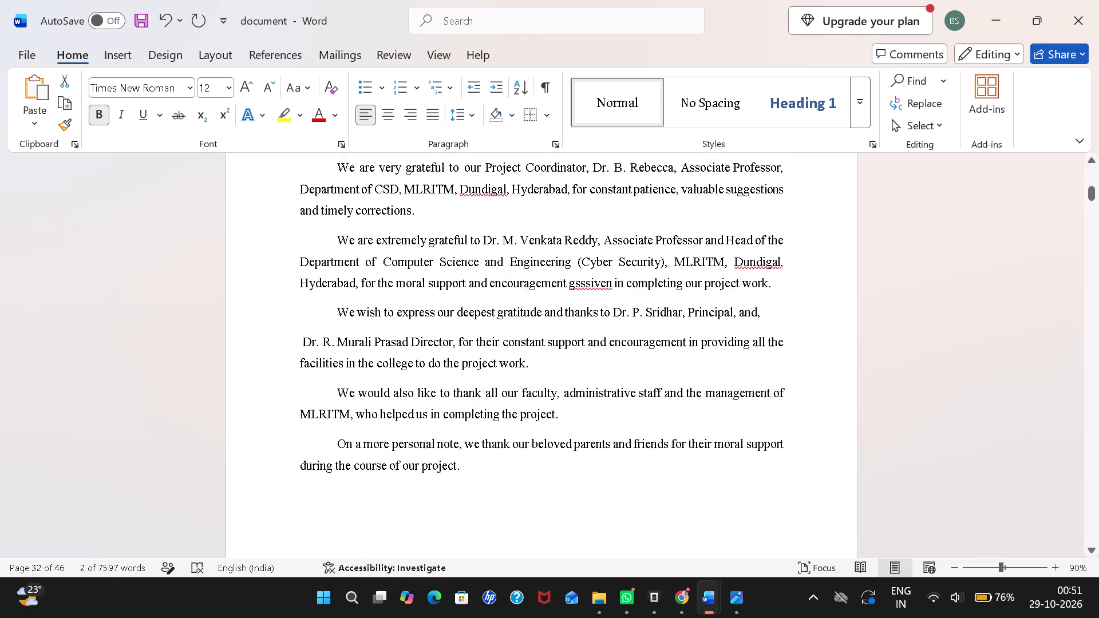
scroll(425, 274, "down", 7)
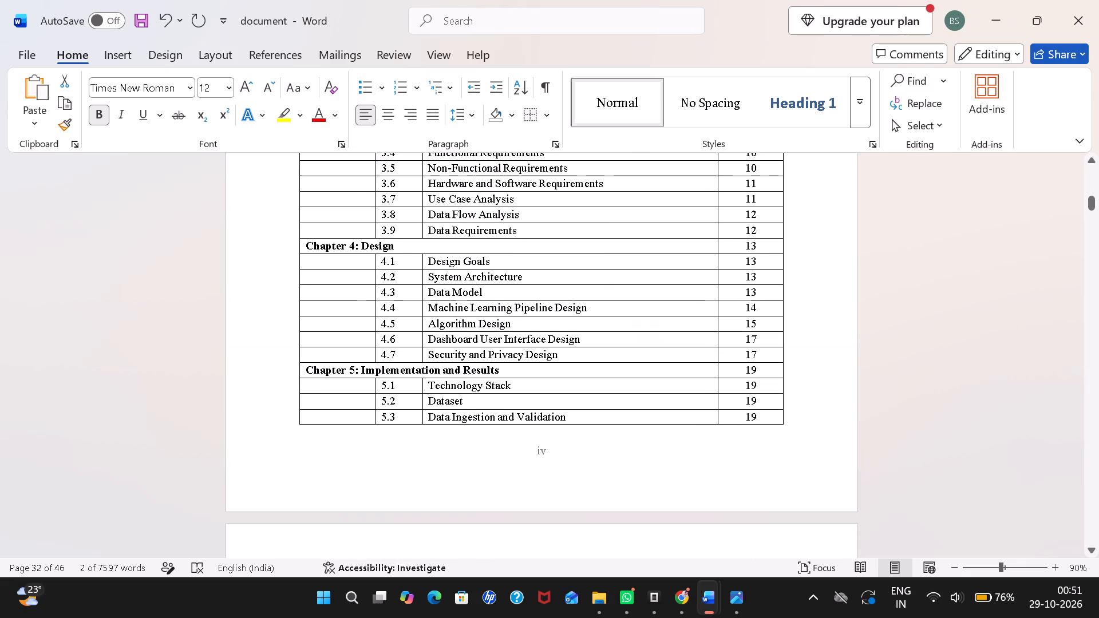
scroll(425, 274, "down", 1)
scroll(485, 360, "down", 2)
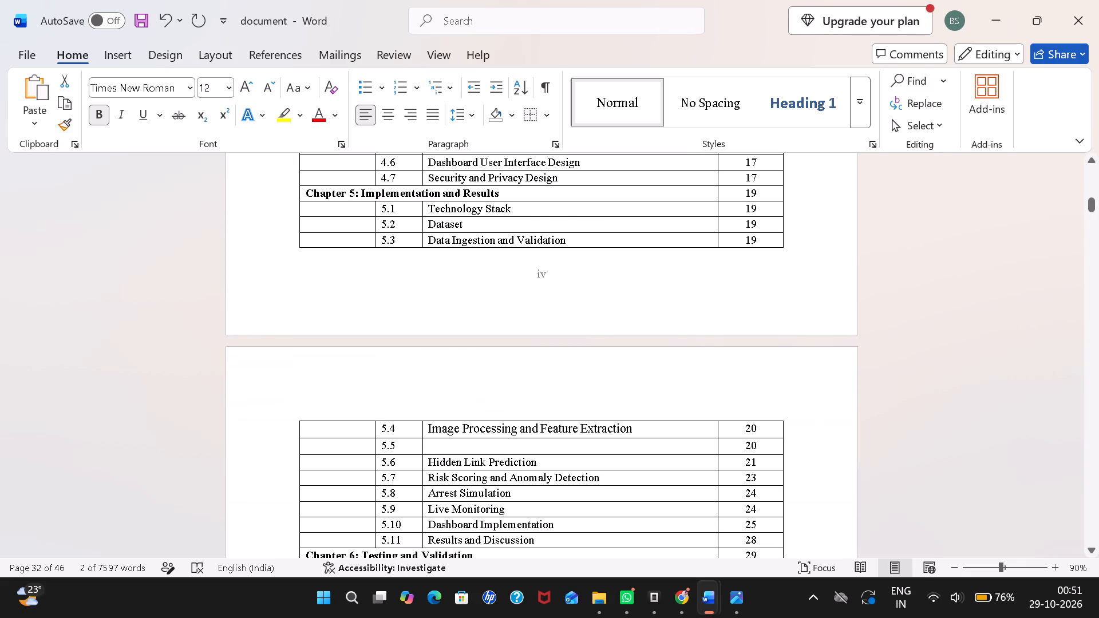
left_click(489, 438)
left_click(489, 443)
key("ctrl+c")
key("ctrl+v")
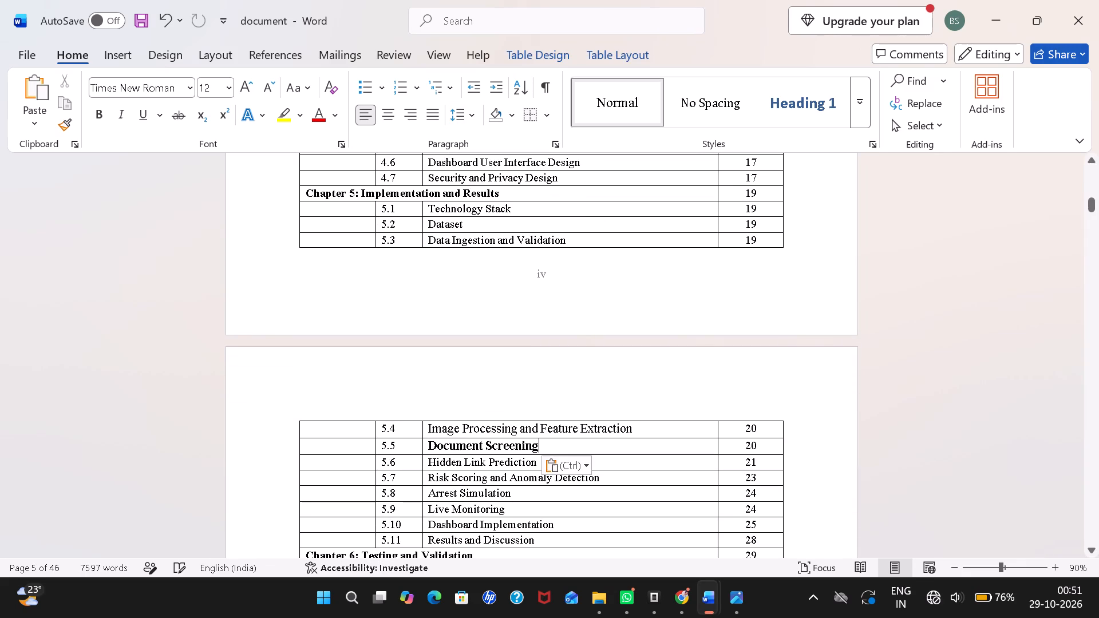
Remove the bold formatting from the title of entry 5.5 in the table of contents.
left_click_drag(539, 447, 538, 447)
left_click_drag(538, 447, 440, 449)
left_click(451, 426)
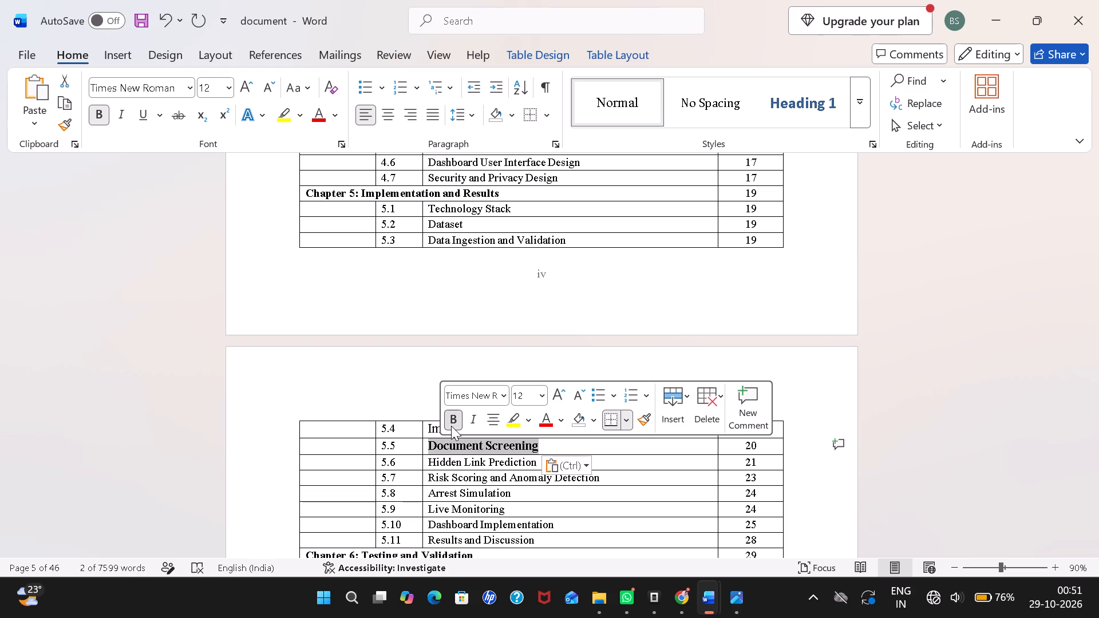
left_click(372, 378)
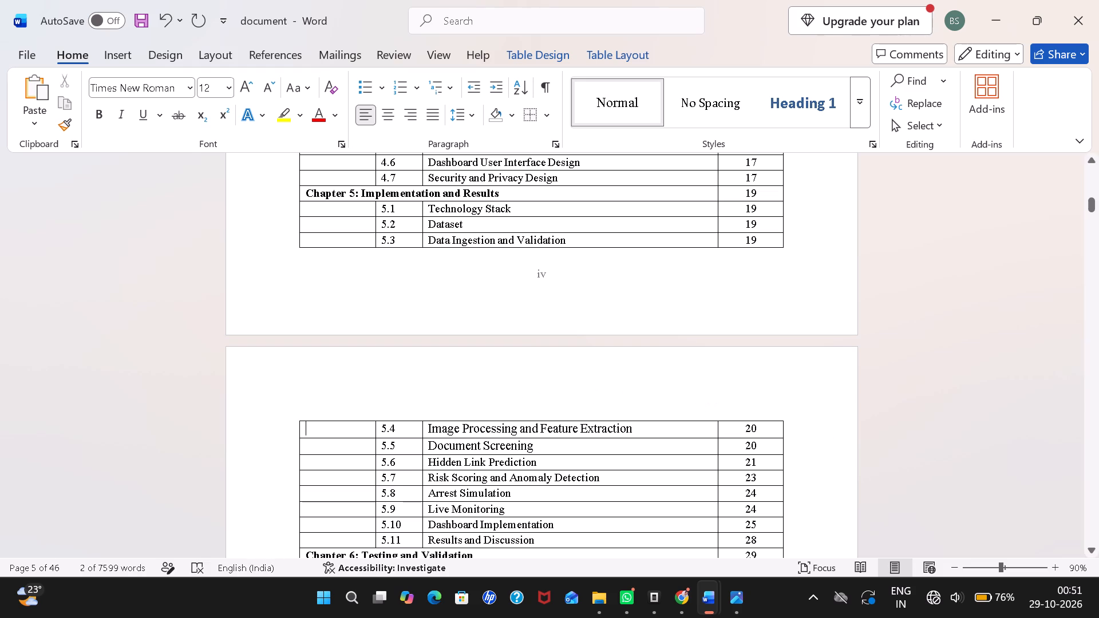